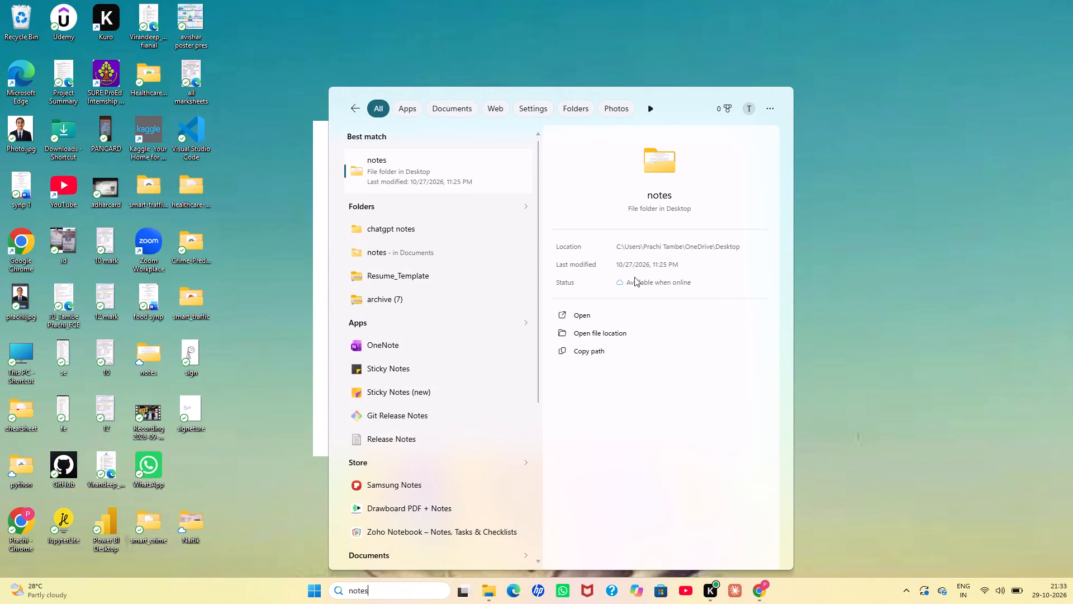
# Open the notes folder from the Desktop and go into its pyqs subfolder of question papers.
pyautogui.click(605, 319)
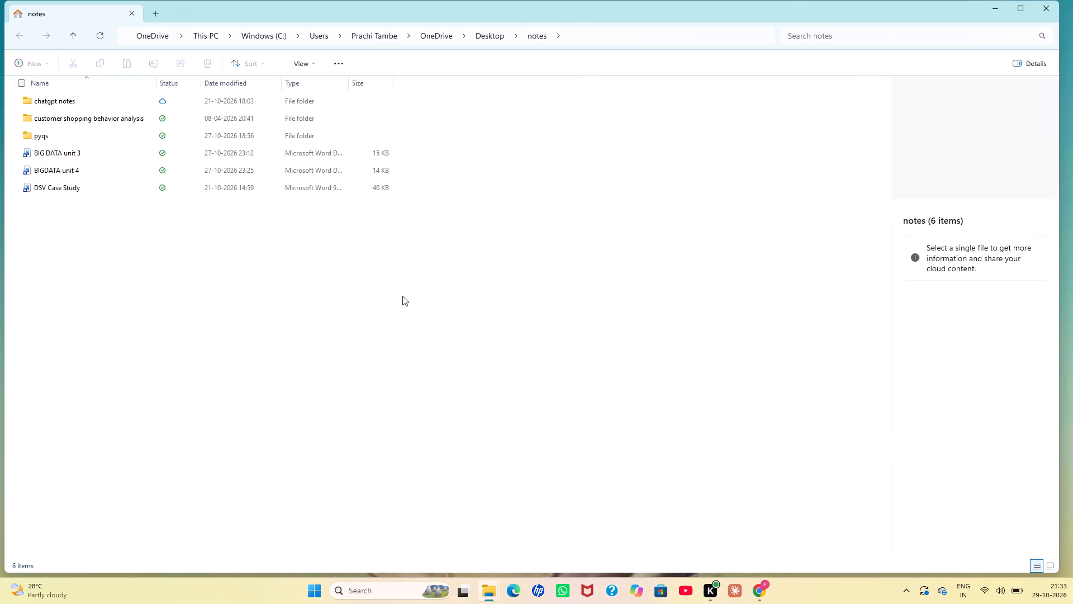
pyautogui.doubleClick(91, 134)
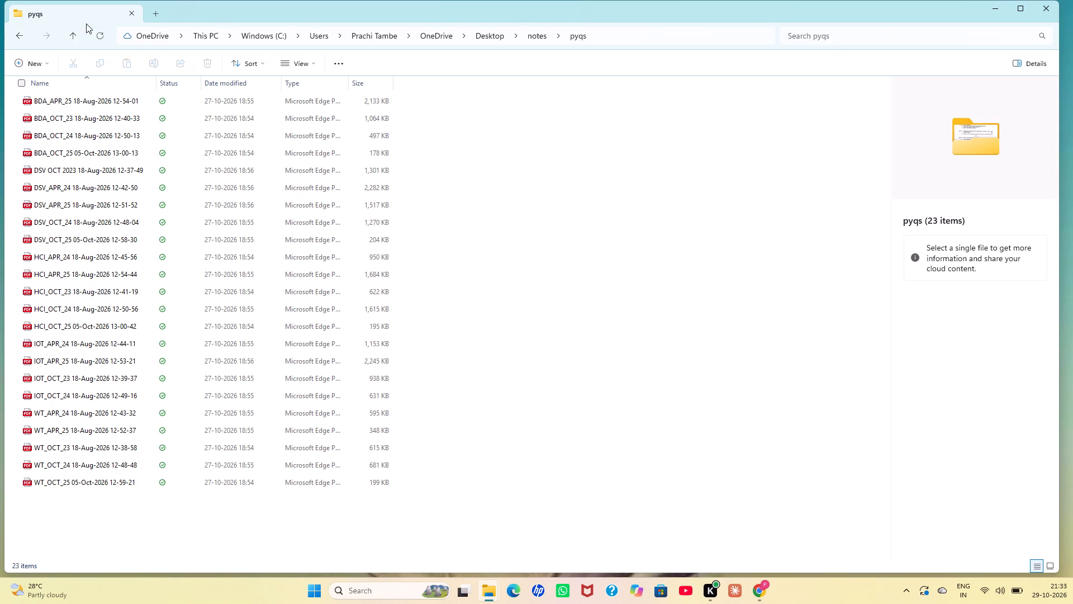
pyautogui.click(15, 32)
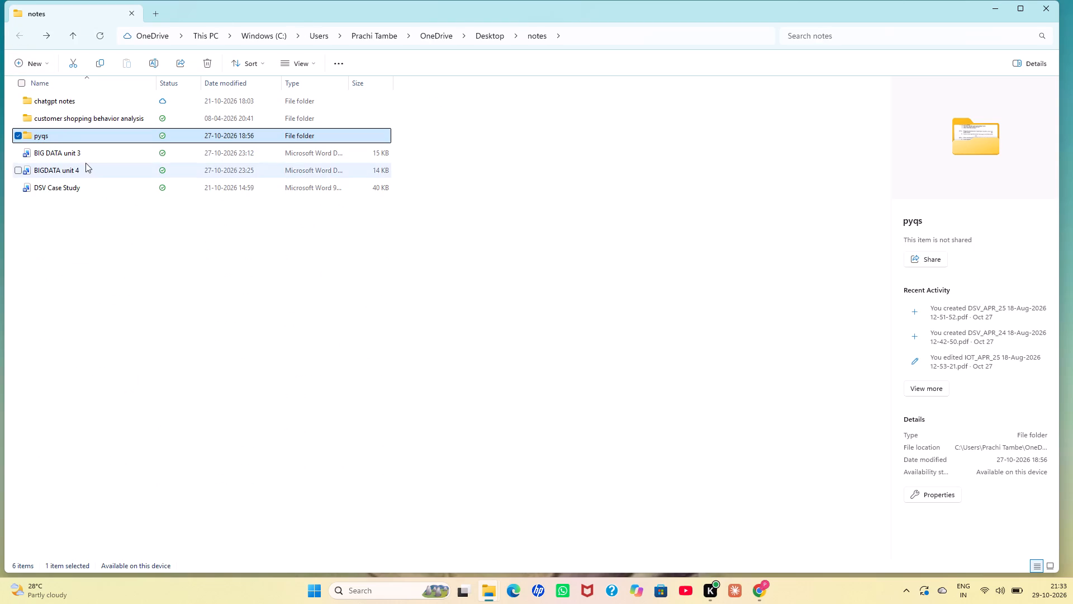
pyautogui.click(110, 229)
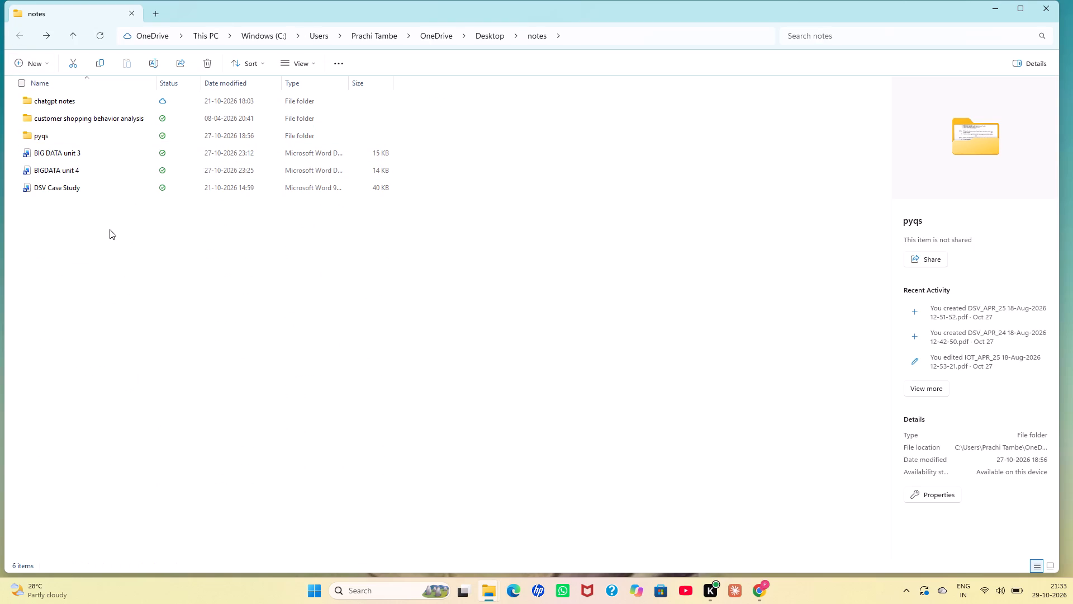
pyautogui.doubleClick(132, 135)
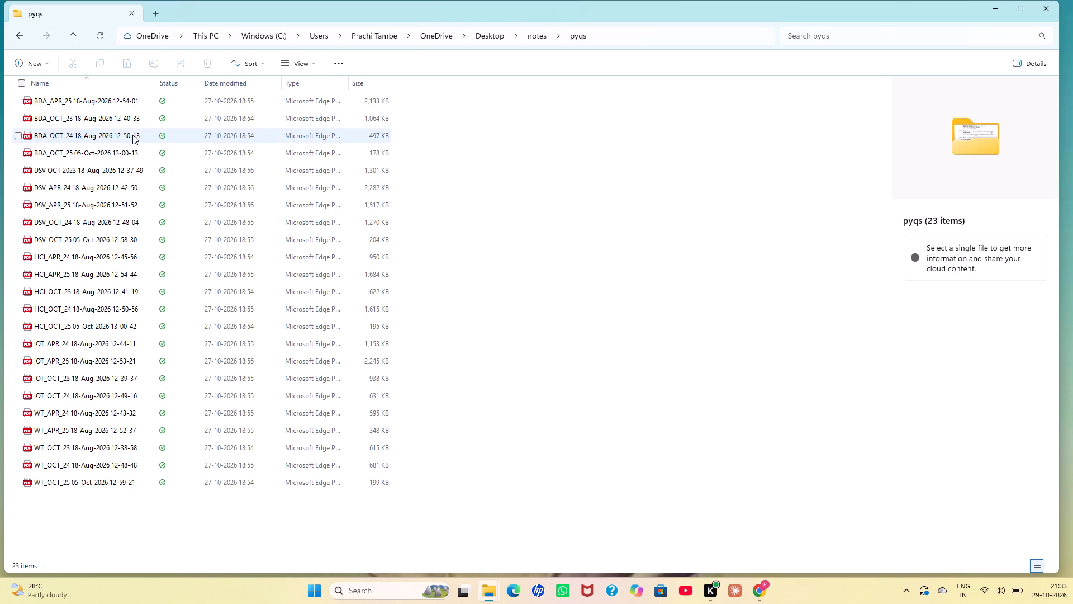
pyautogui.scroll(-3, 174, 339)
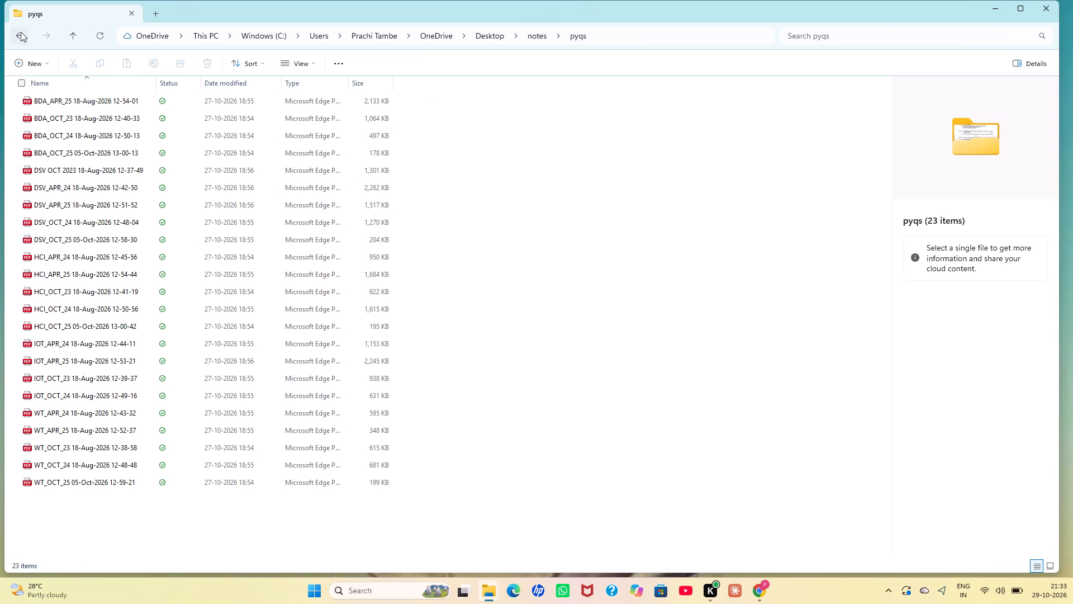
pyautogui.click(21, 32)
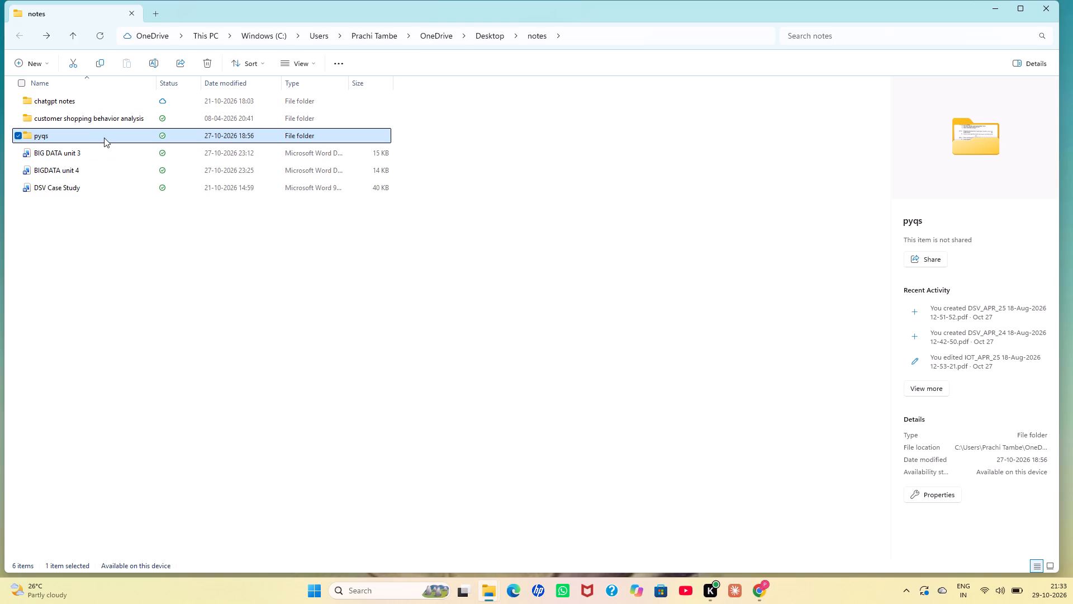
pyautogui.doubleClick(105, 138)
pyautogui.scroll(-2, 78, 332)
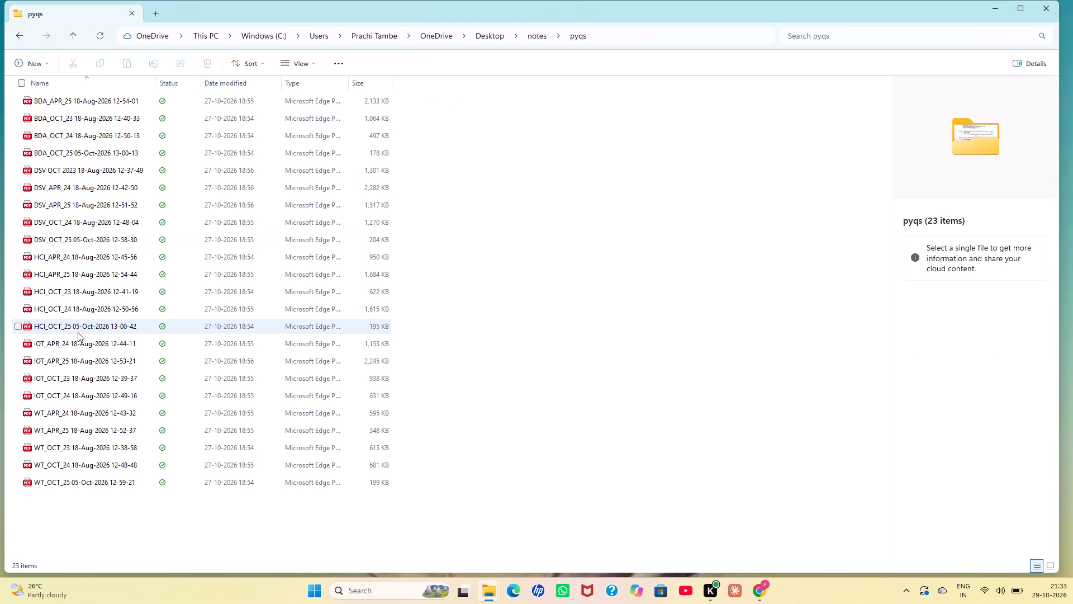
pyautogui.scroll(-2, 78, 332)
pyautogui.scroll(1, 78, 332)
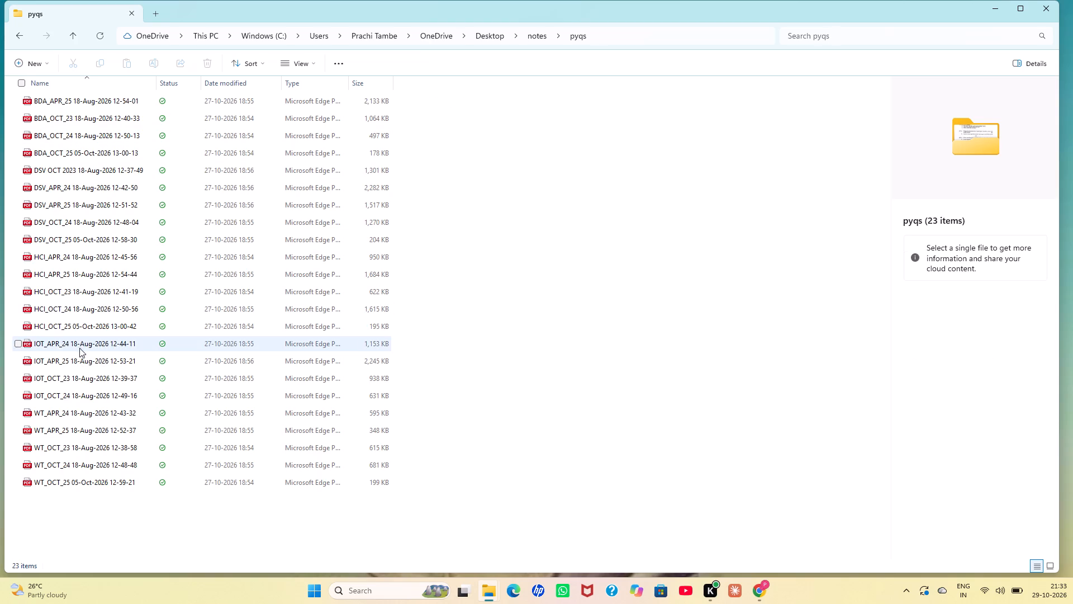
# Open the four IOT question papers, APR_24, APR_25, OCT_23 and OCT_24, and minimize the folder window.
pyautogui.doubleClick(41, 346)
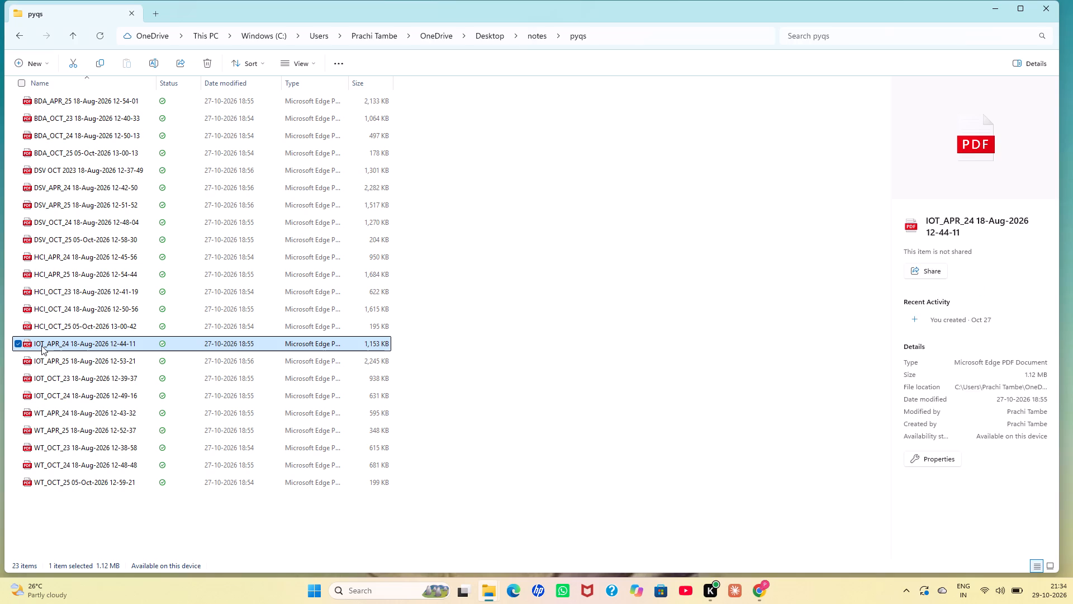
pyautogui.doubleClick(45, 362)
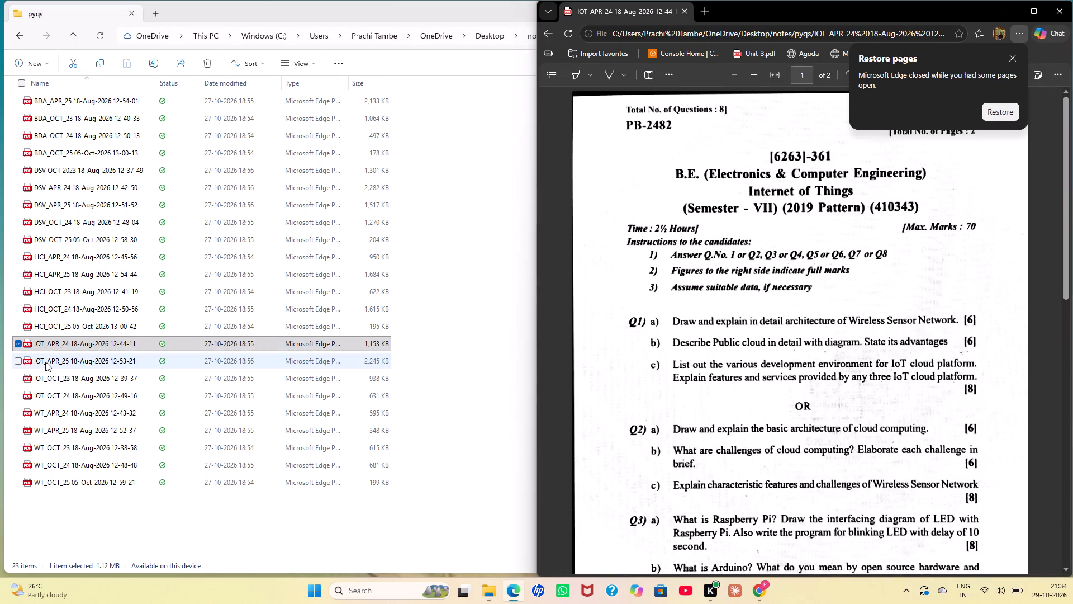
pyautogui.doubleClick(41, 378)
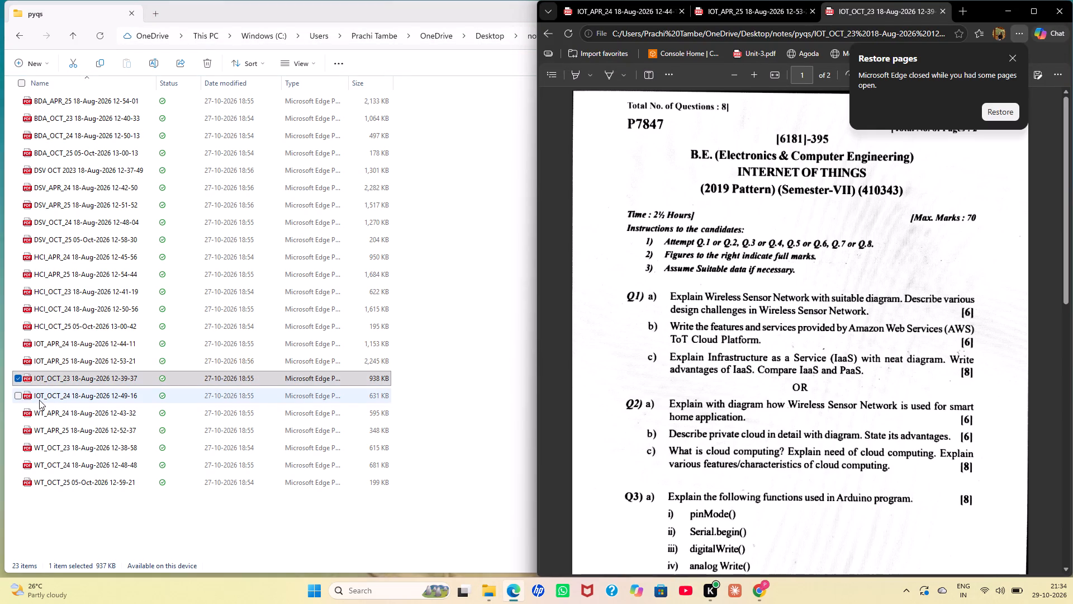
pyautogui.doubleClick(39, 401)
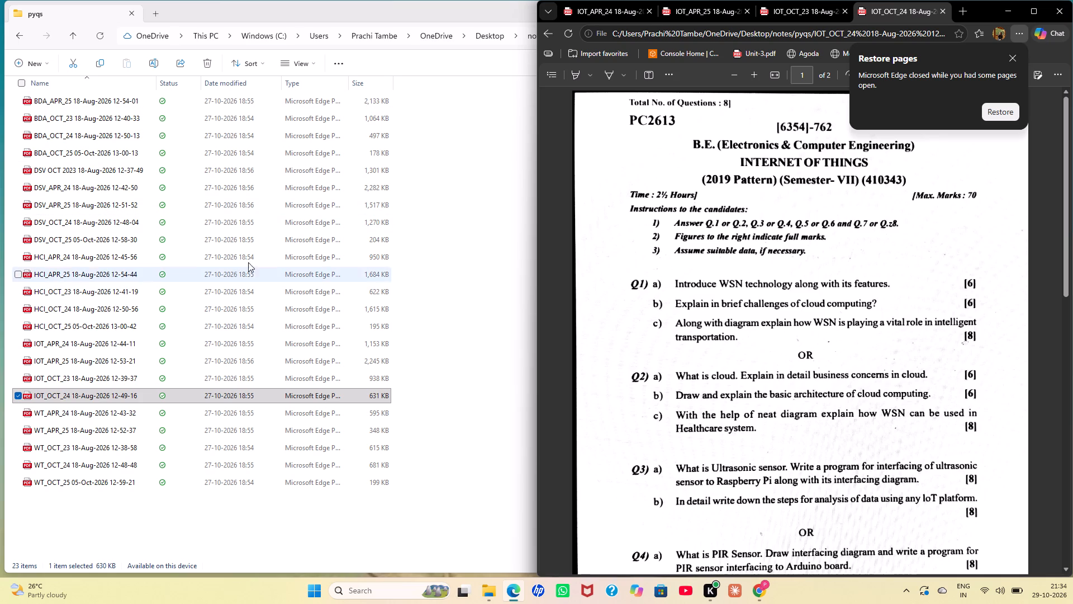
pyautogui.click(494, 12)
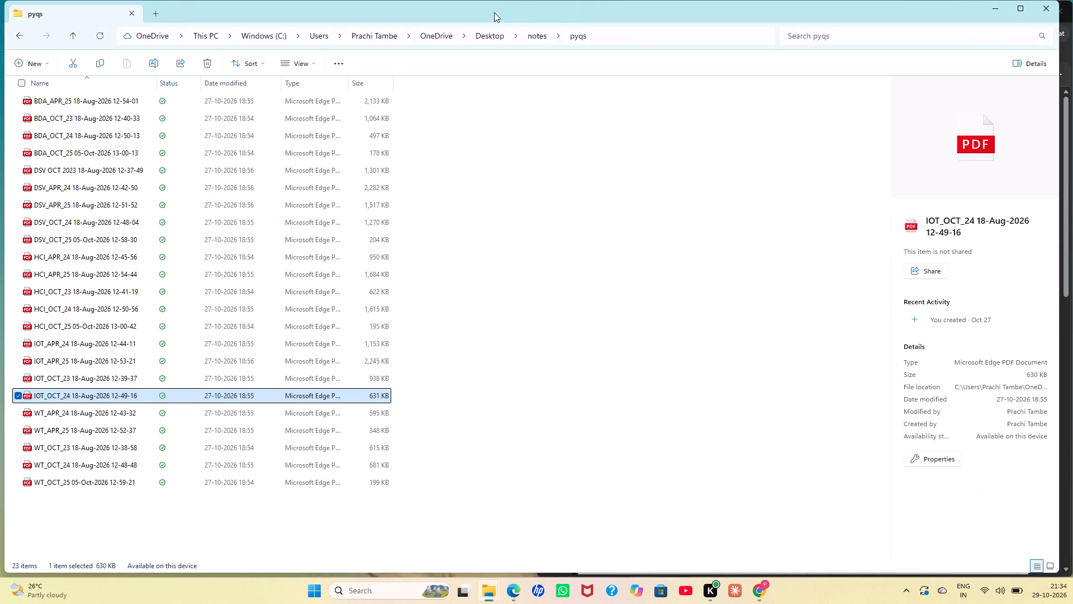
pyautogui.click(986, 7)
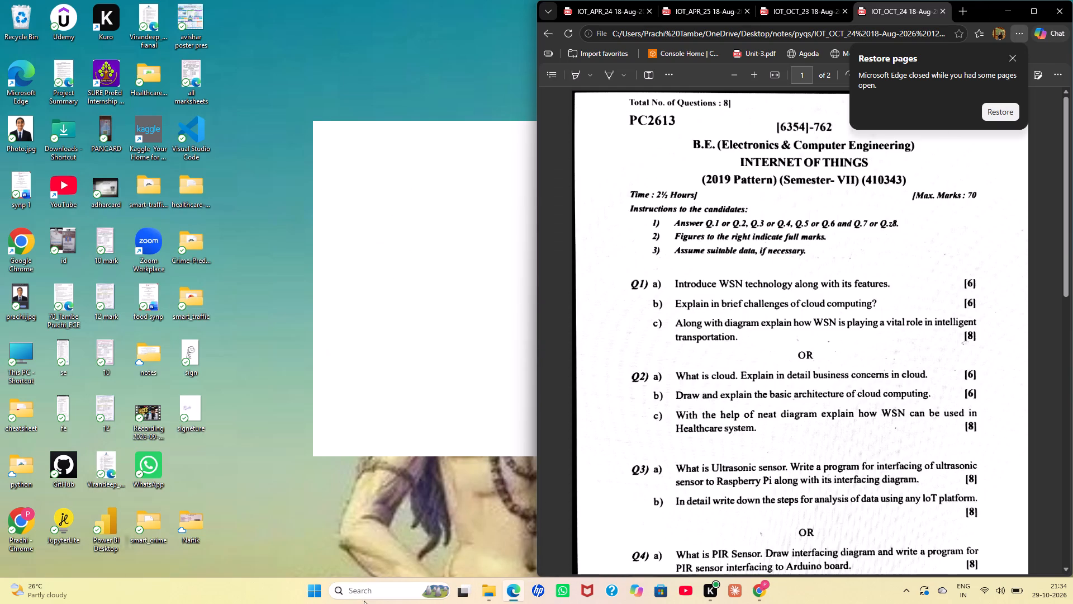
# Switch to Word, create a blank document and arrange it side by side with the question papers.
pyautogui.click(369, 595)
pyautogui.write('word')
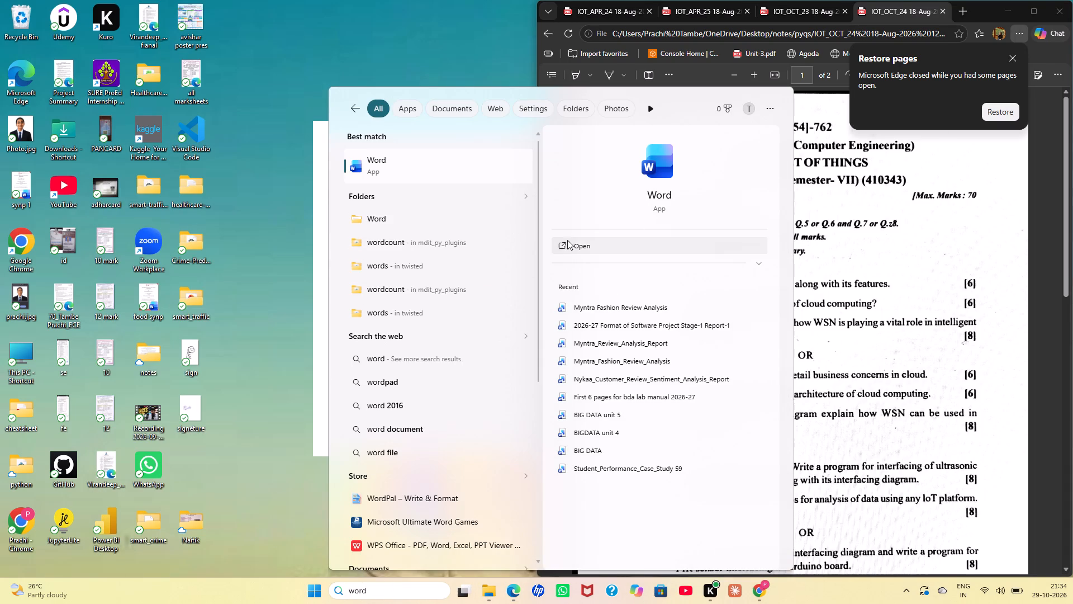
pyautogui.click(566, 241)
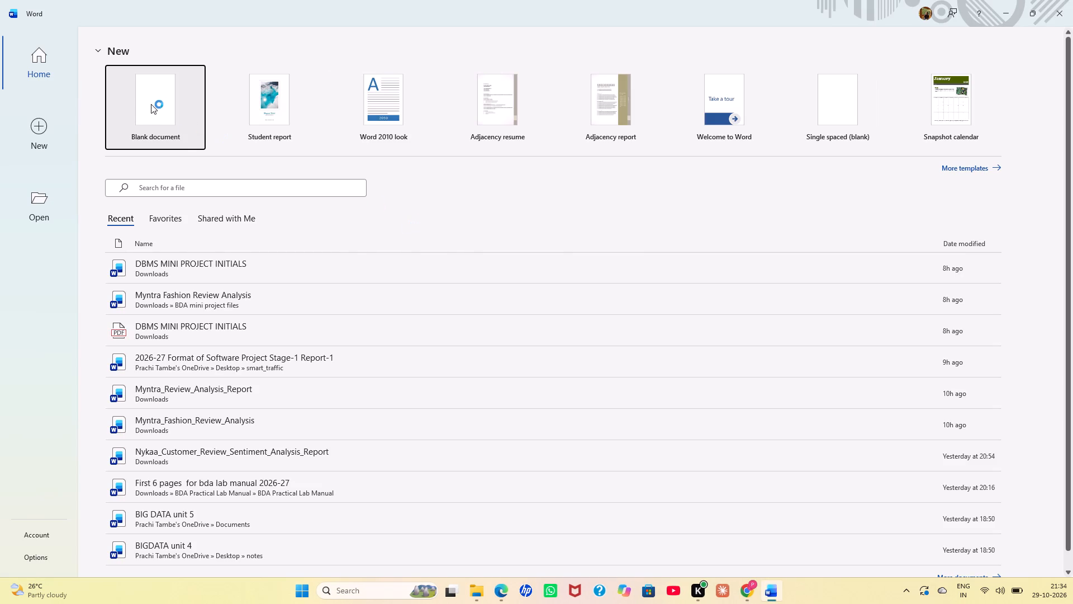
pyautogui.click(150, 102)
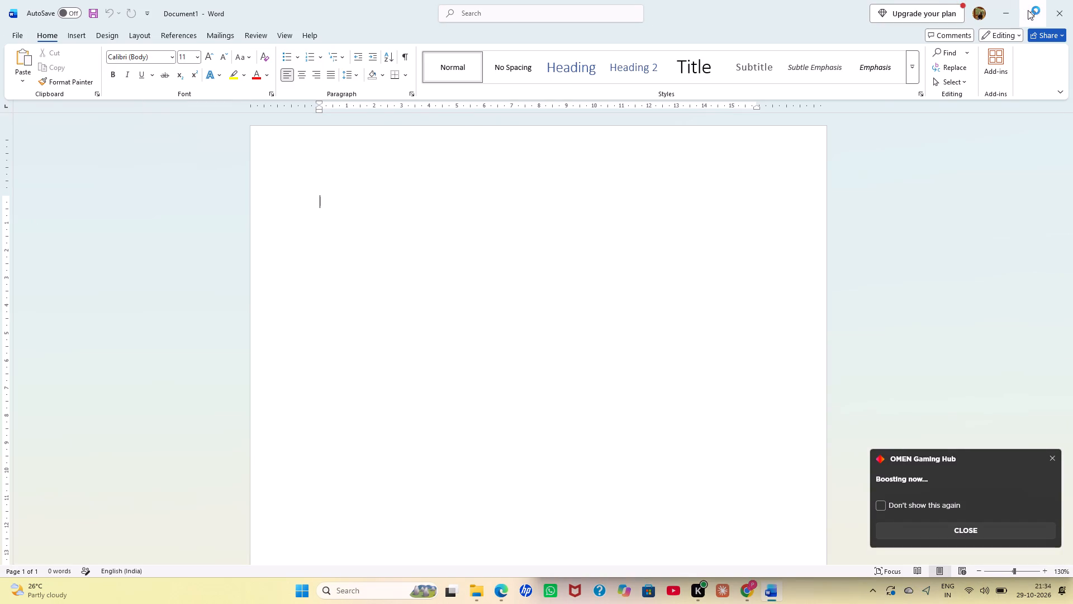
pyautogui.click(910, 41)
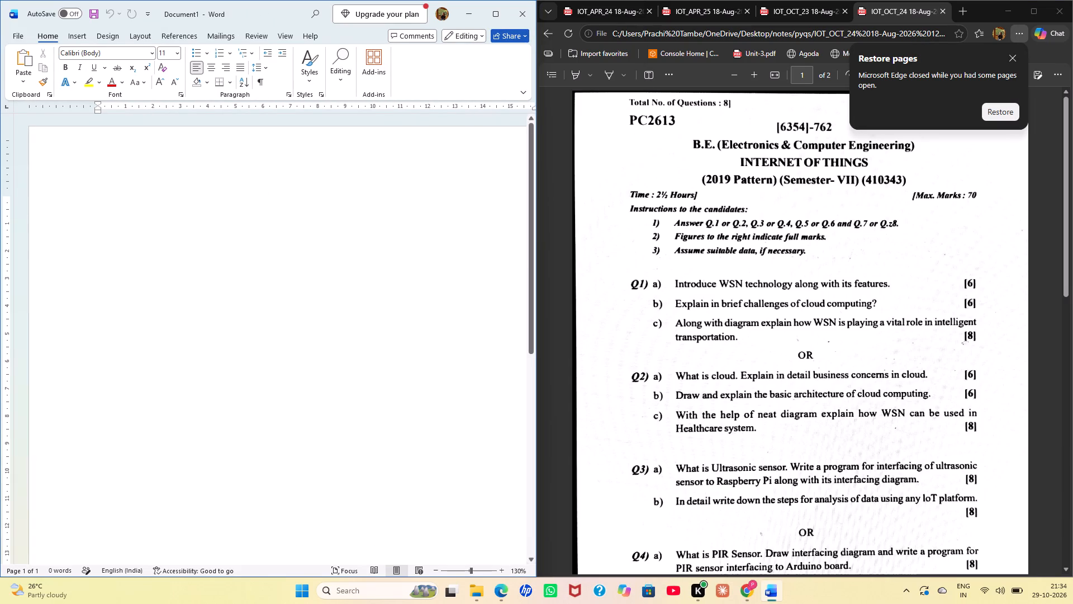
# Enter the title INTERNET OF THINGS on the first line and centre it.
pyautogui.write('INTERNET O')
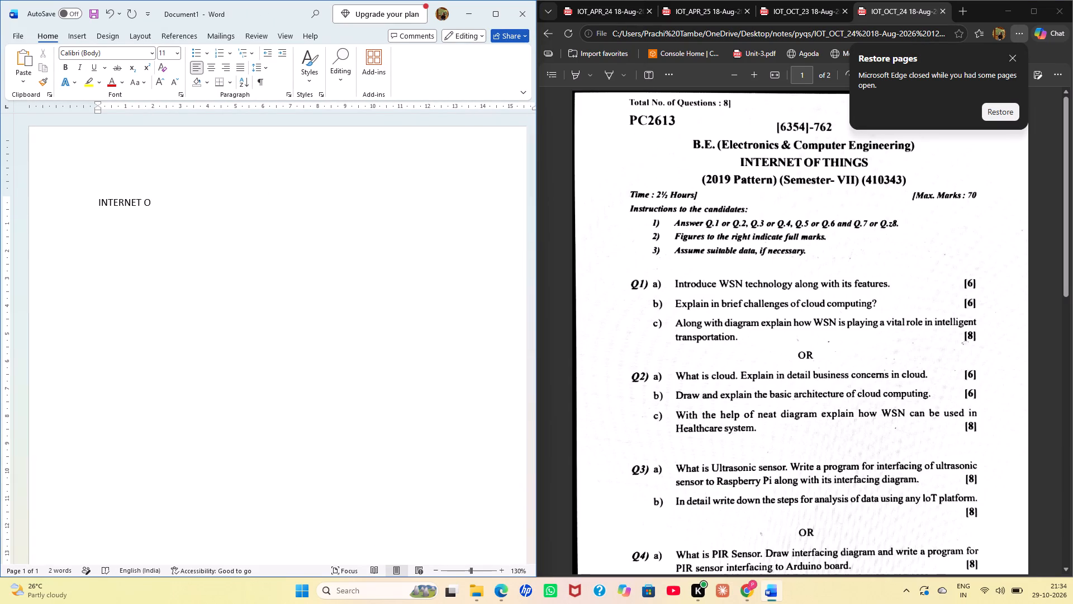
pyautogui.write('F THINGS')
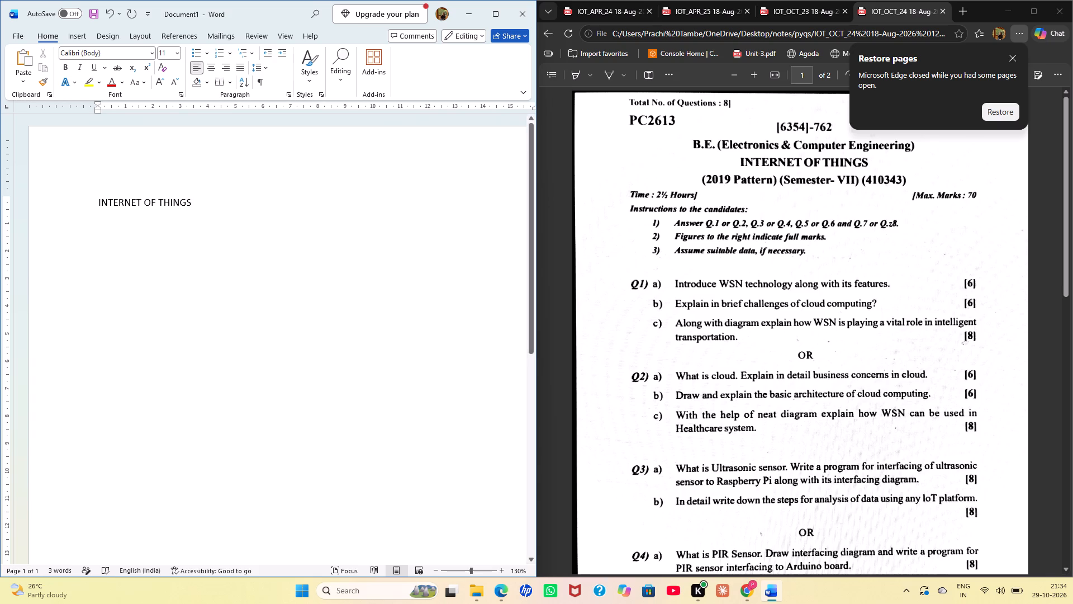
pyautogui.click(211, 63)
# Format the INTERNET OF THINGS title as bold, Times New Roman, size 14.
pyautogui.moveTo(372, 206); pyautogui.dragTo(286, 201)
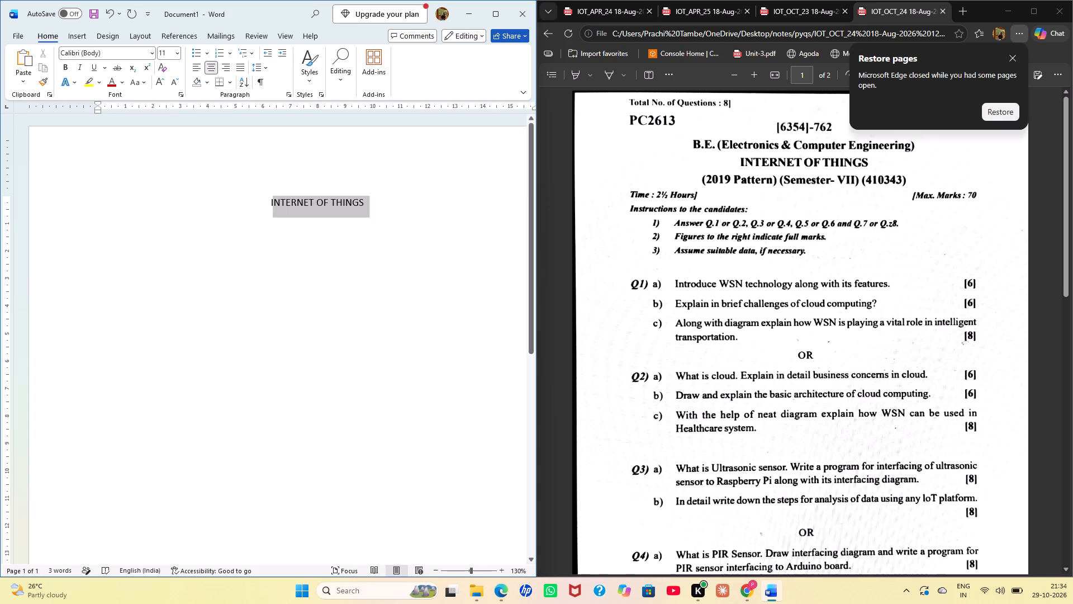
pyautogui.moveTo(286, 201); pyautogui.dragTo(282, 201)
pyautogui.click(288, 181)
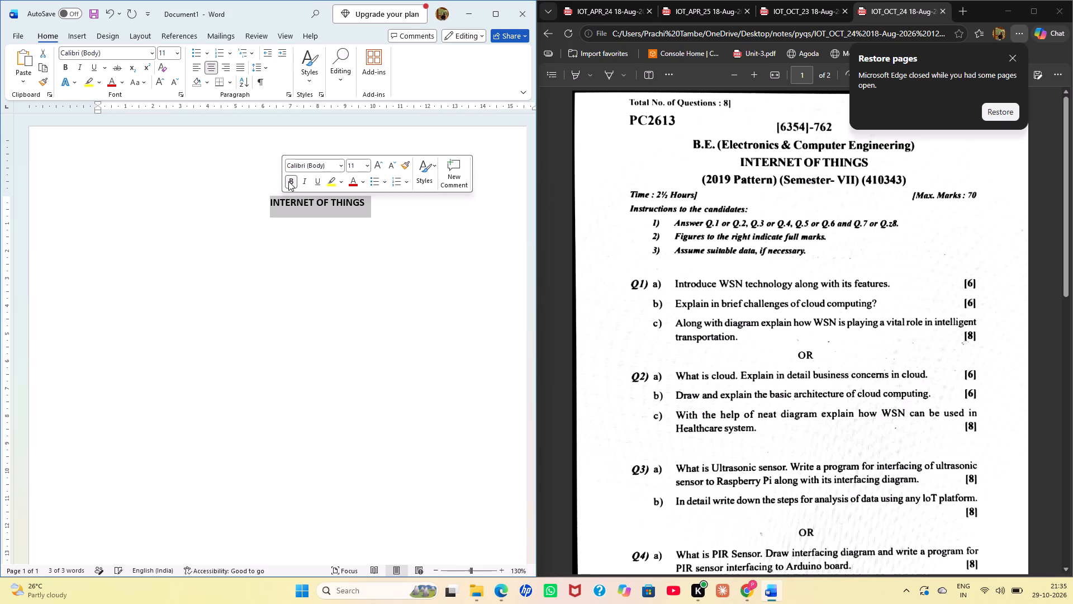
pyautogui.click(327, 166)
pyautogui.write('TI')
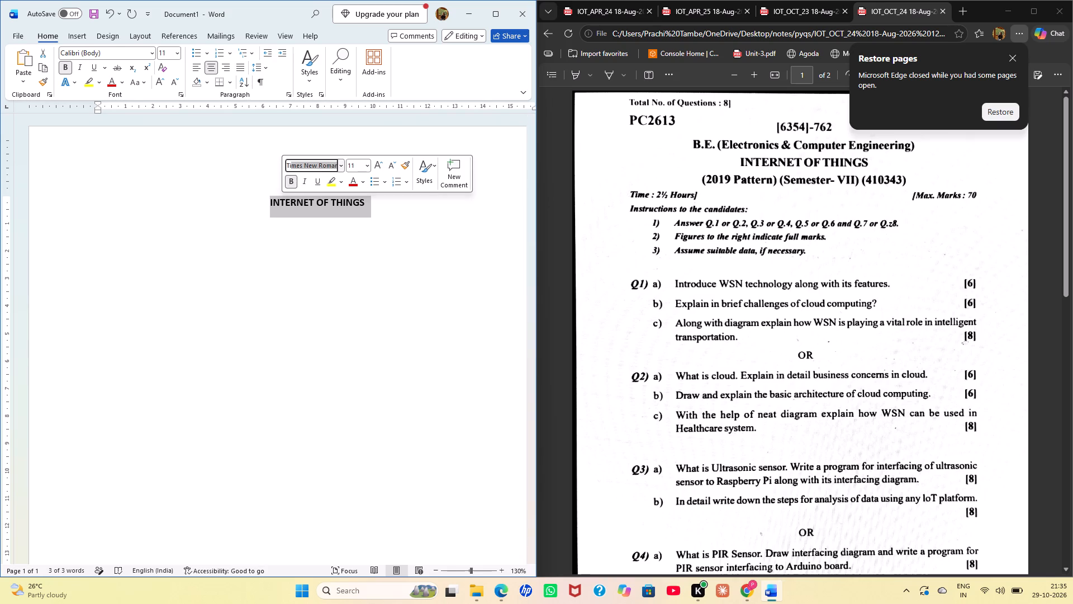
pyautogui.press('Return')
pyautogui.click(355, 164)
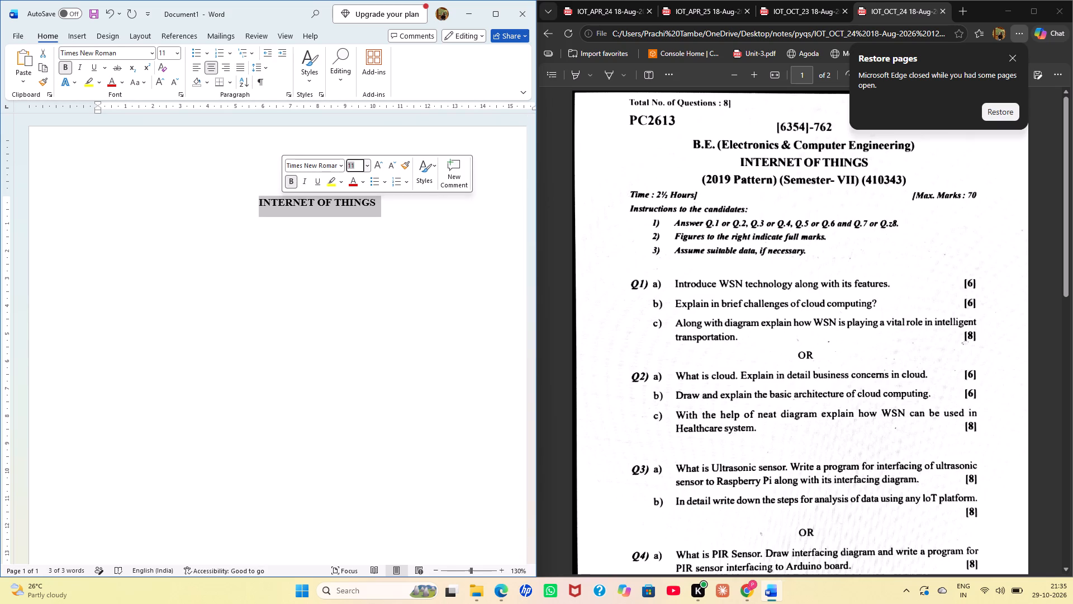
pyautogui.write('14')
pyautogui.press('Return')
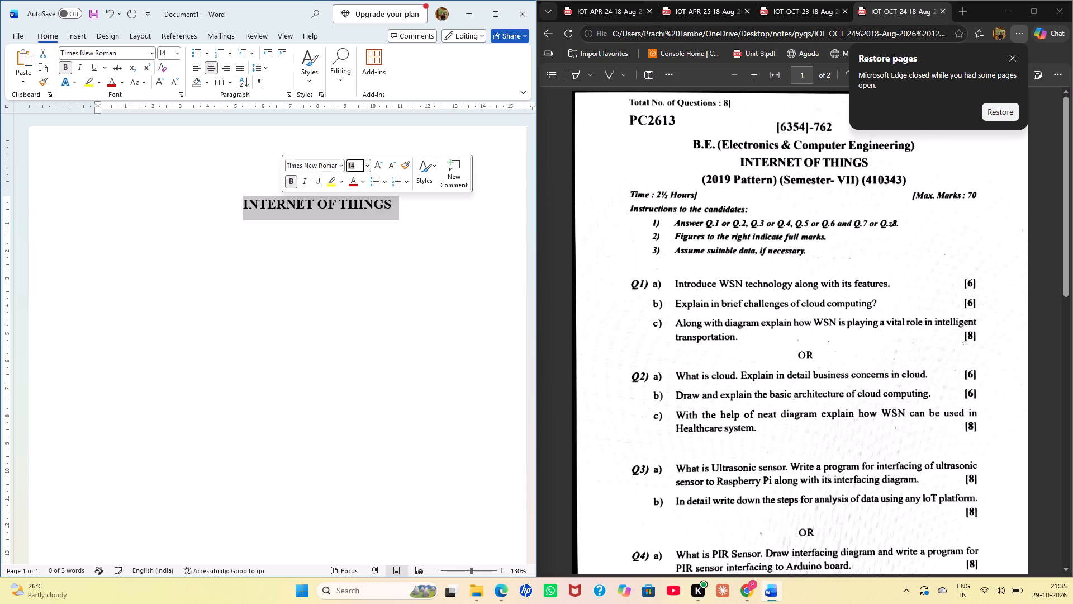
pyautogui.click(359, 246)
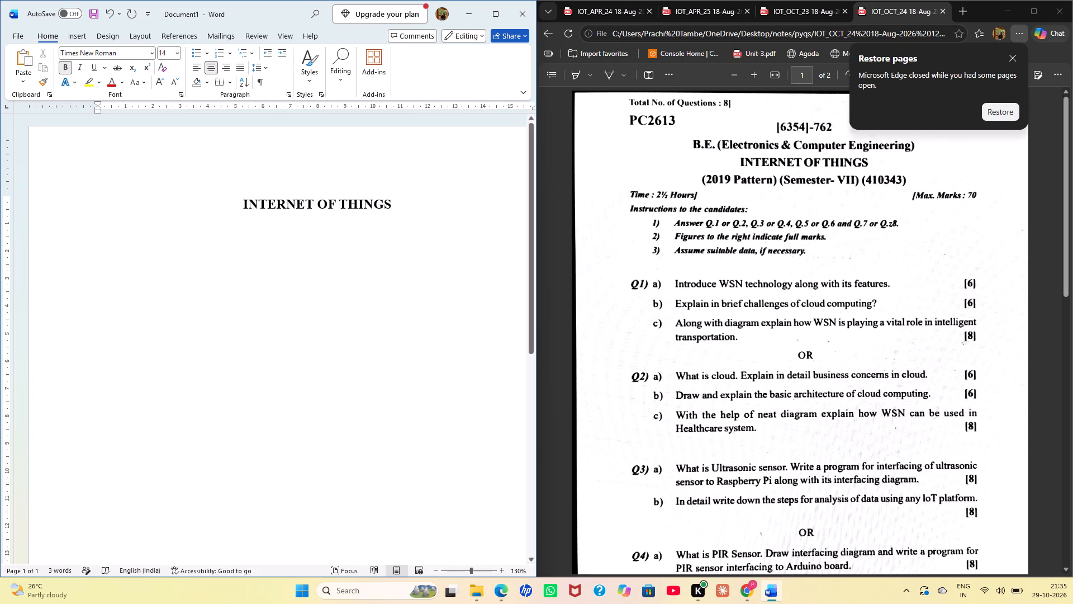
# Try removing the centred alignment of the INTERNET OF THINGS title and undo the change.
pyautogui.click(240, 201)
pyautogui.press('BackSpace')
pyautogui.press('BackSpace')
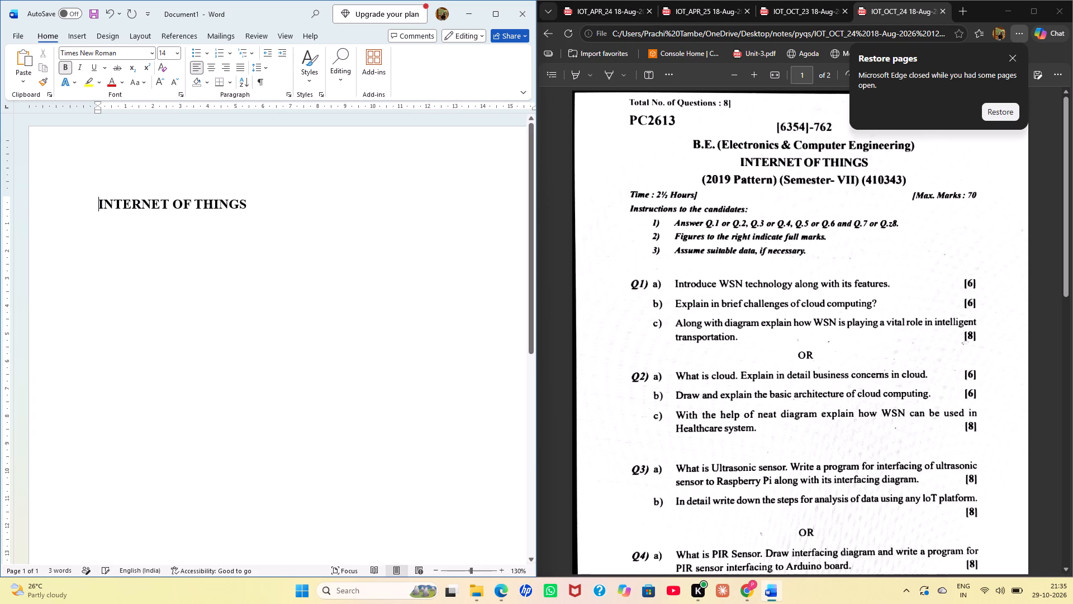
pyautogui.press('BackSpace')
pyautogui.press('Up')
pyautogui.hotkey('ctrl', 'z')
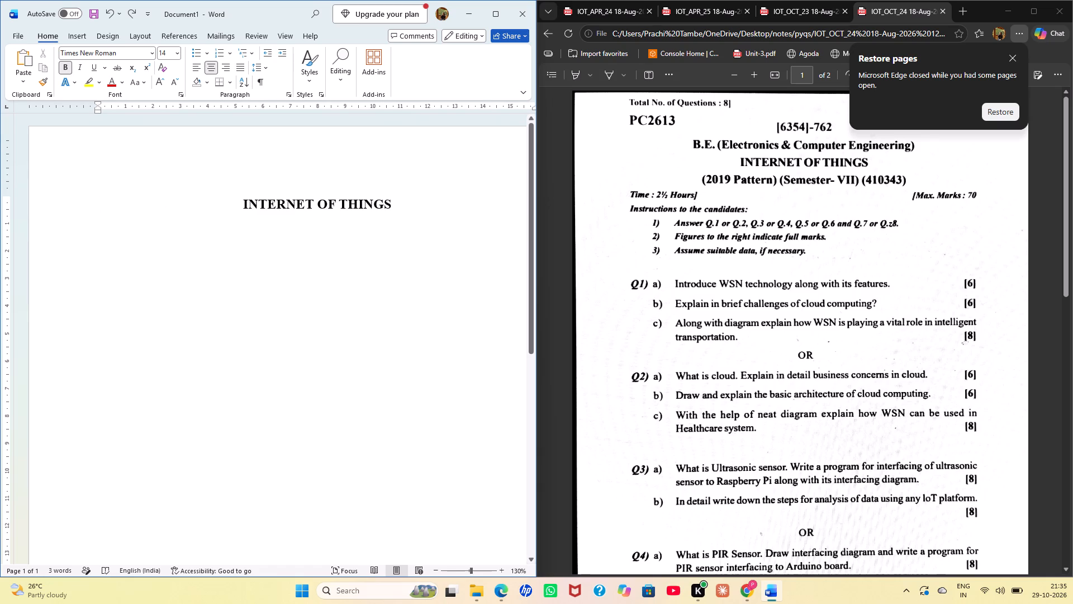
# Add the heading UNIT 3 on a new line below the INTERNET OF THINGS title.
pyautogui.click(412, 204)
pyautogui.press('Return')
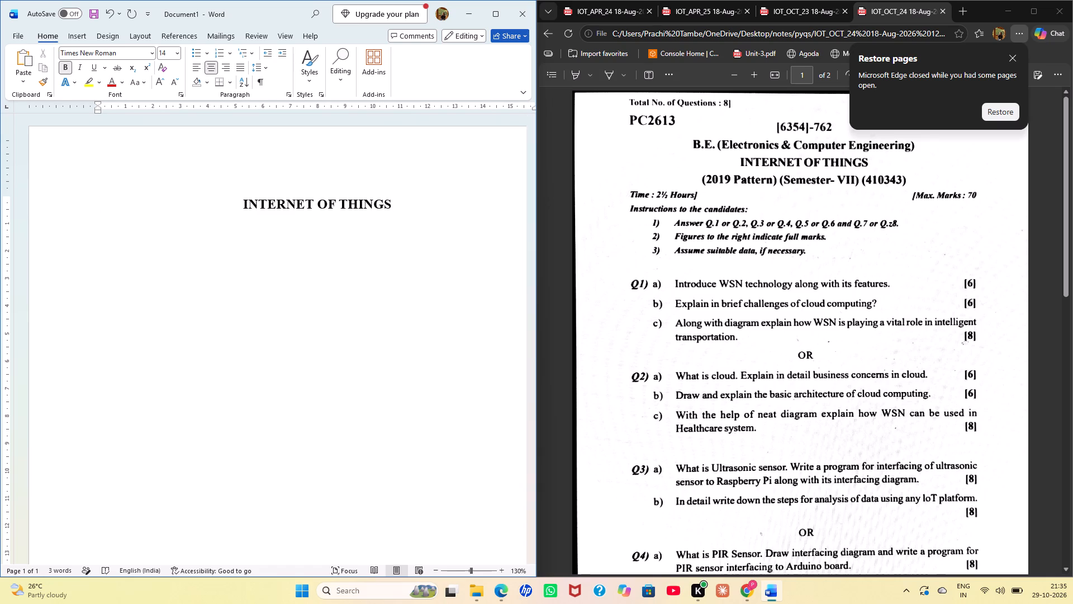
pyautogui.write('UNIT')
pyautogui.press('space')
pyautogui.write('3')
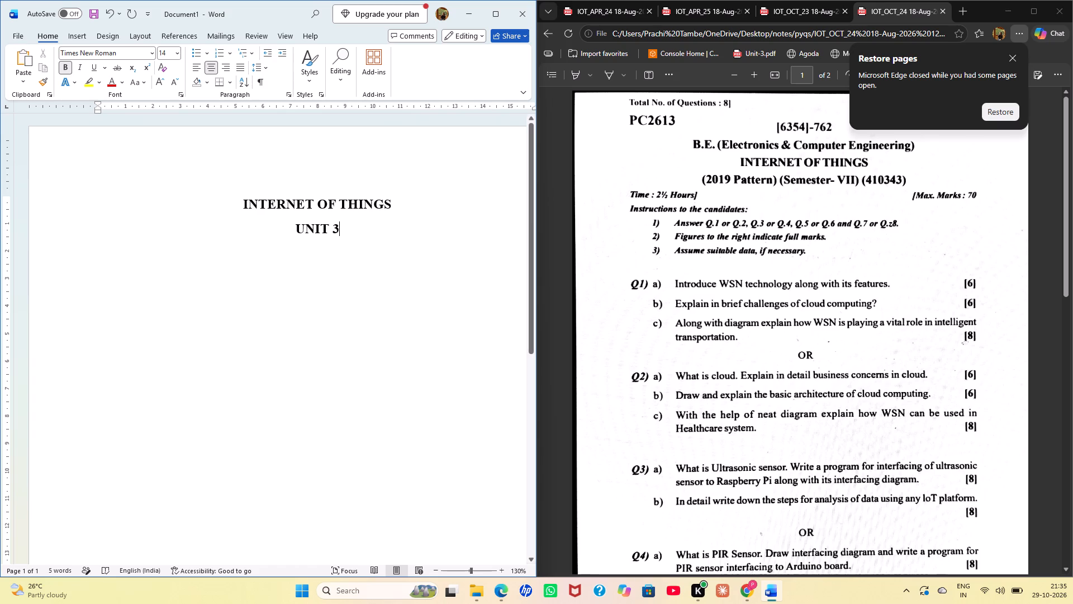
pyautogui.press('space')
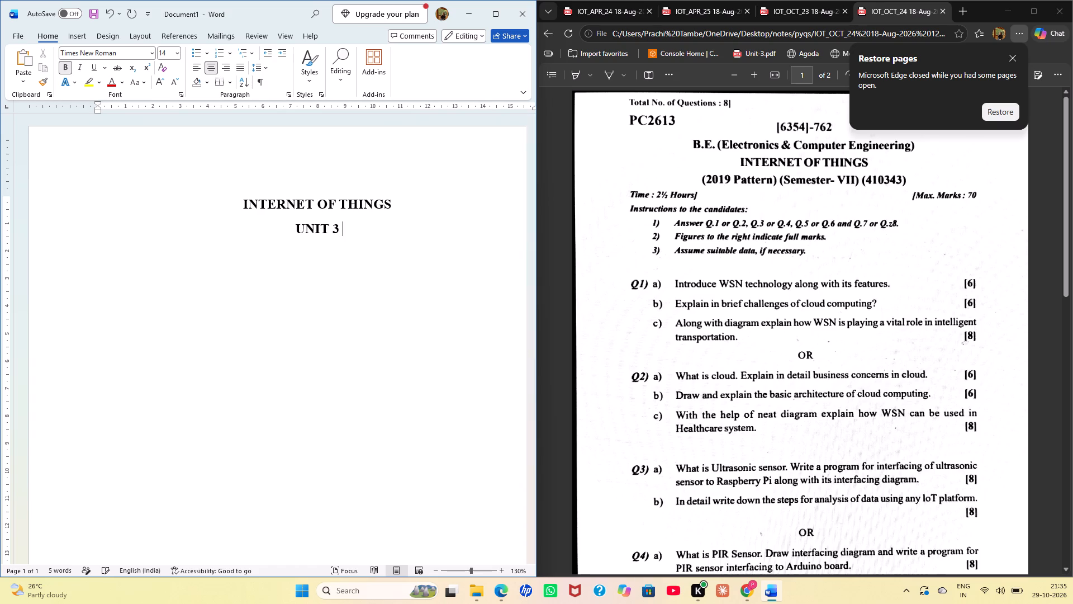
pyautogui.press('space')
pyautogui.press('BackSpace')
pyautogui.press('BackSpace')
# Add the question labels Q1., Q2. and Q3. on separate lines below the UNIT 3 heading.
pyautogui.click(352, 178)
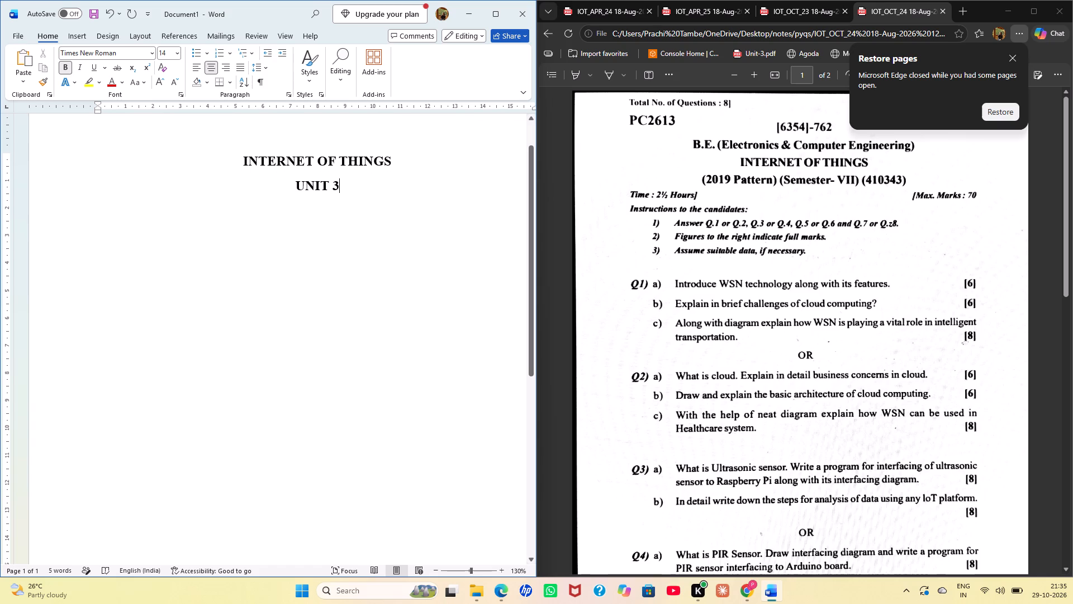
pyautogui.press('Return')
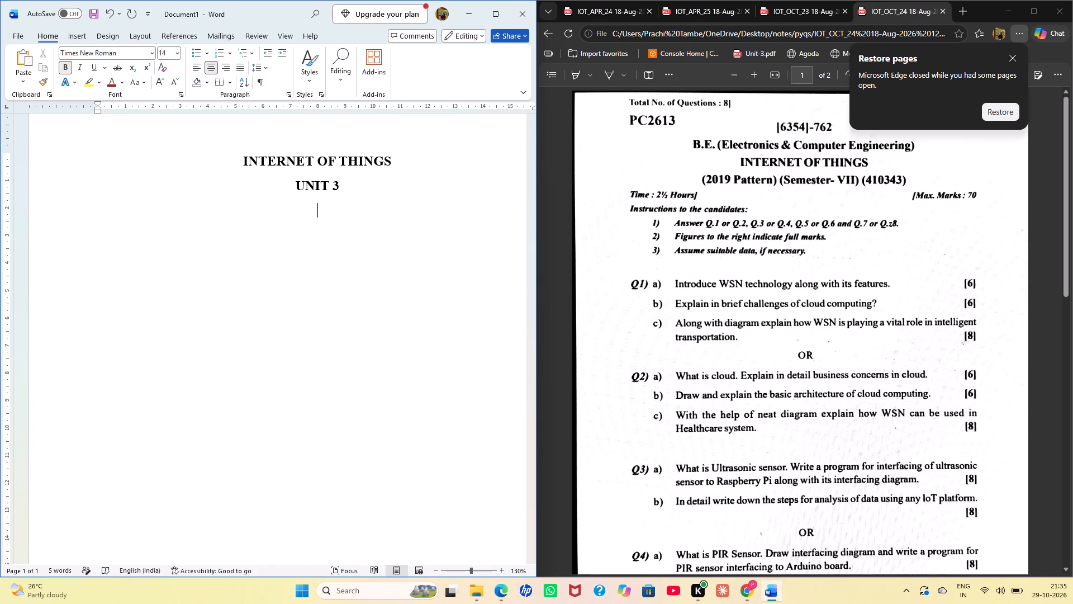
pyautogui.write('q1')
pyautogui.write('.q2')
pyautogui.press('BackSpace')
pyautogui.press('BackSpace')
pyautogui.press('Return')
pyautogui.write('Q2')
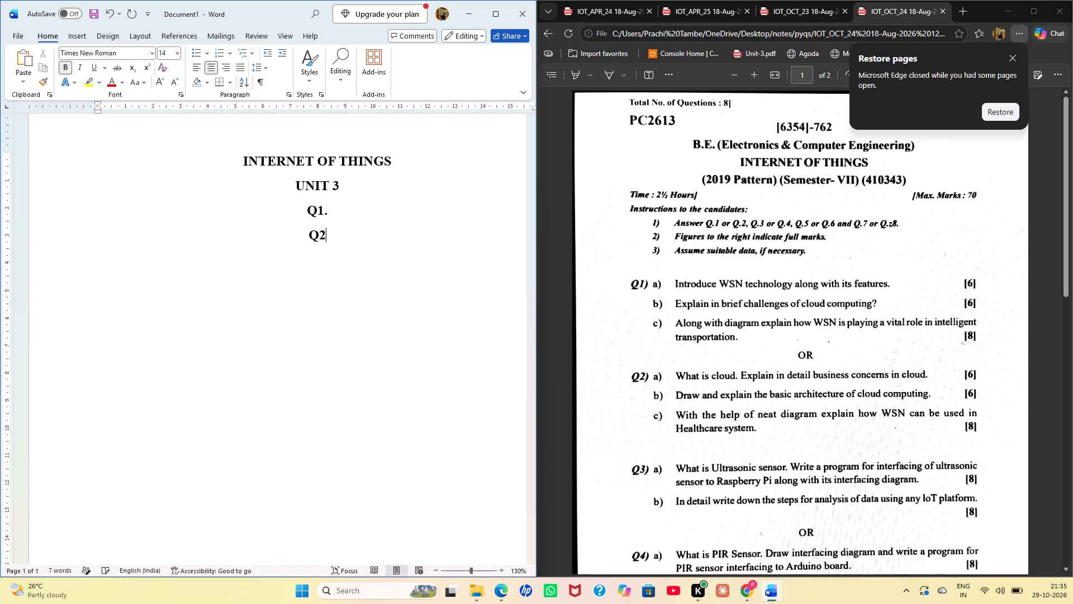
pyautogui.press('.')
pyautogui.press('Return')
pyautogui.write('Q3.')
pyautogui.press('Return')
# Continue the list of question labels with Q4., Q5., Q6., Q7. and Q8., each on its own line.
pyautogui.press('a')
pyautogui.press('BackSpace')
pyautogui.write('Q3')
pyautogui.press('BackSpace')
pyautogui.write('4.')
pyautogui.press('Return')
pyautogui.write('Q5.')
pyautogui.press('Return')
pyautogui.write('Q6.')
pyautogui.press('Return')
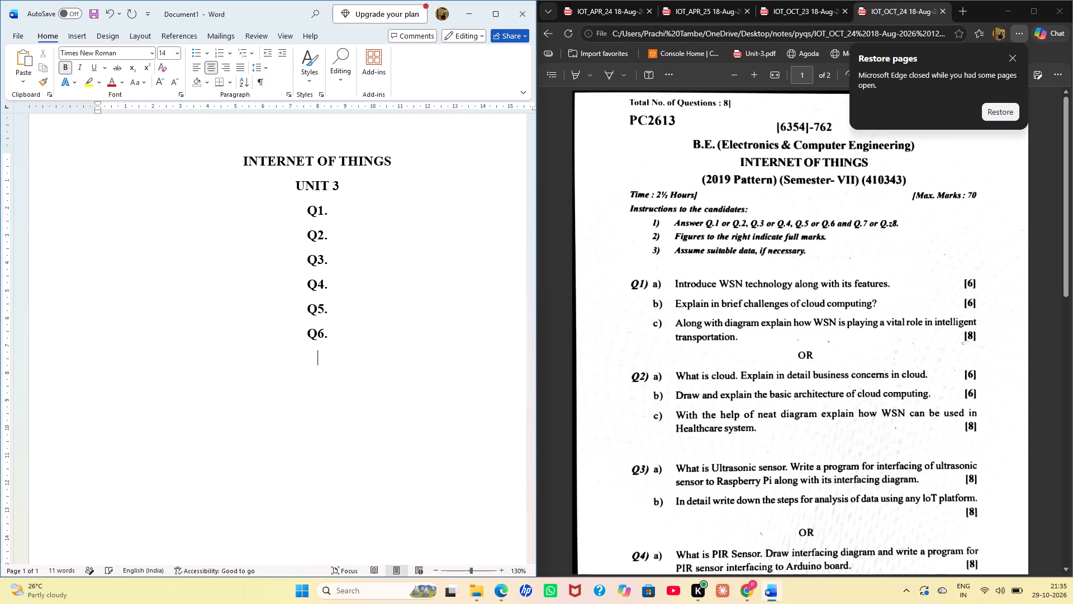
pyautogui.write('Q7.')
pyautogui.press('Return')
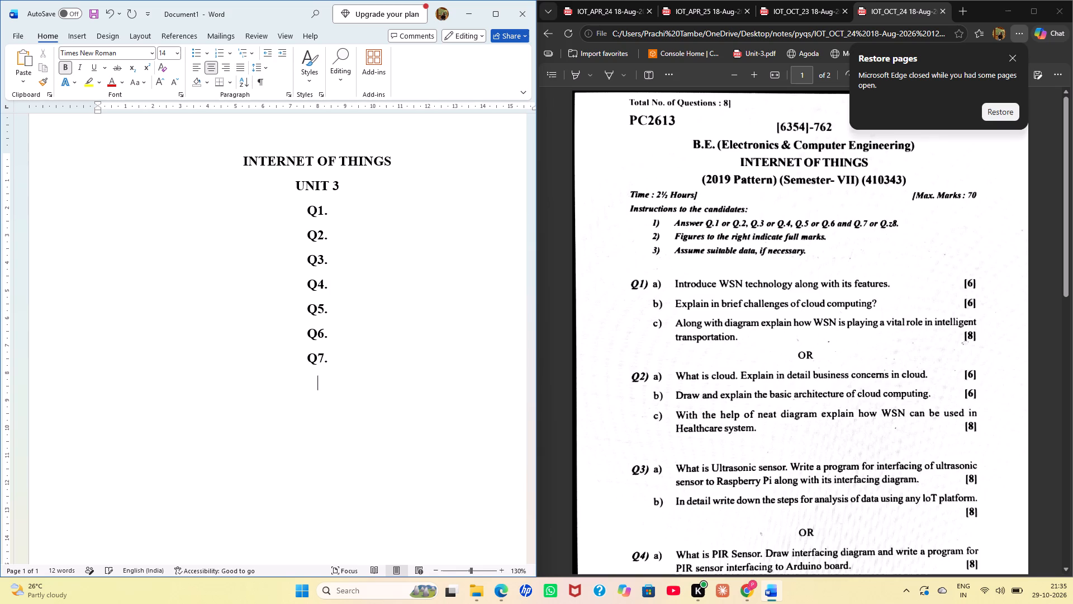
pyautogui.write('Q8.')
# Copy question 1 a), "Introduce WSN technology along with its features", from the IOT_OCT_24 paper after the Q1. label and end it with a full stop.
pyautogui.scroll(-1, 679, 291)
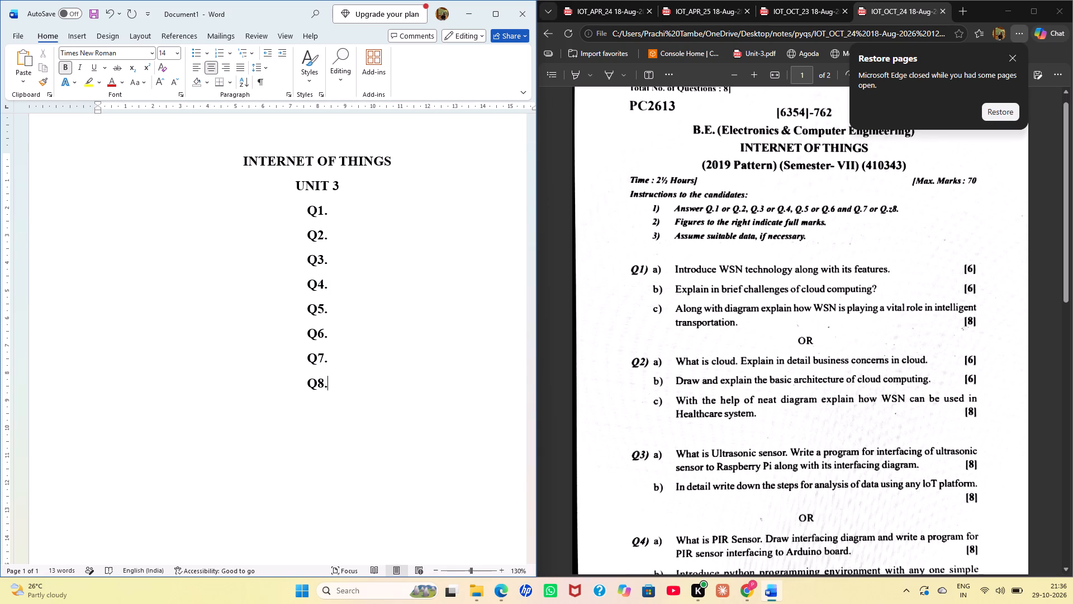
pyautogui.moveTo(674, 268); pyautogui.dragTo(906, 268)
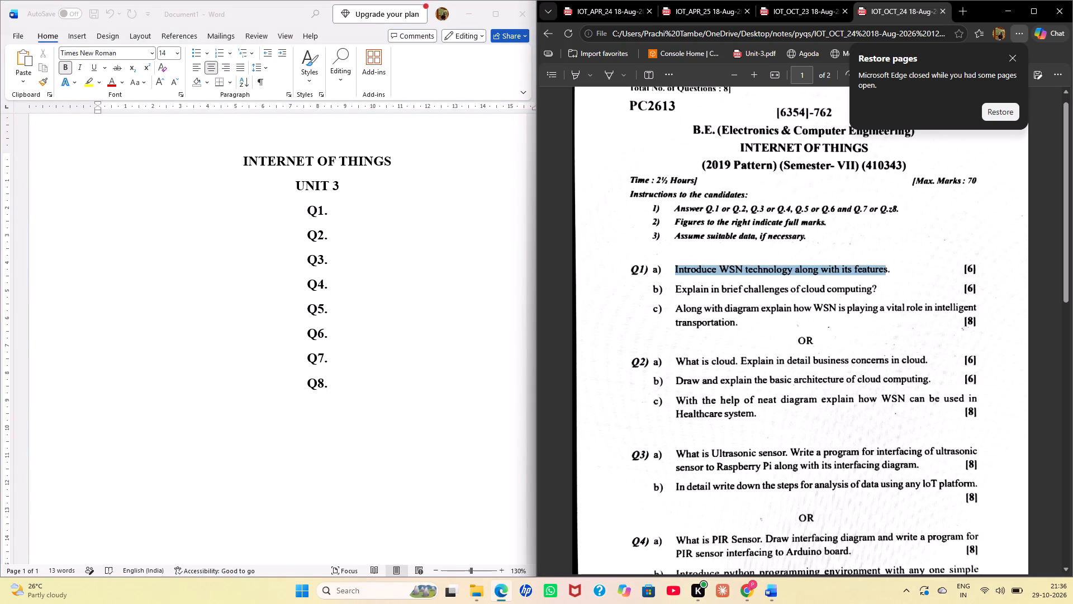
pyautogui.moveTo(906, 268); pyautogui.dragTo(906, 273)
pyautogui.hotkey('ctrl', 'c')
pyautogui.moveTo(336, 216); pyautogui.dragTo(329, 210)
pyautogui.click(329, 210)
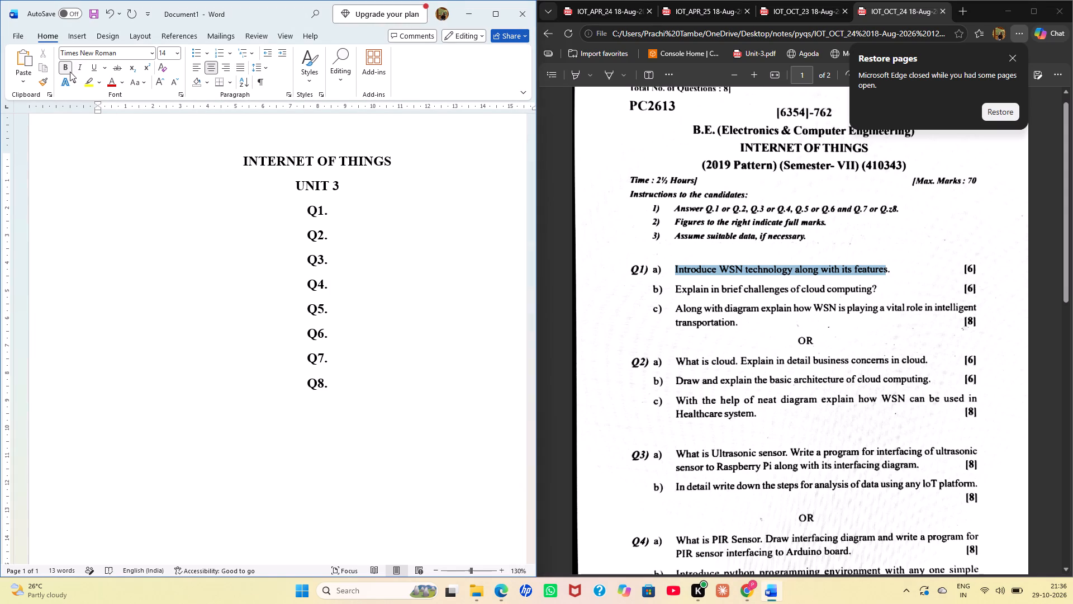
pyautogui.click(67, 70)
pyautogui.click(332, 213)
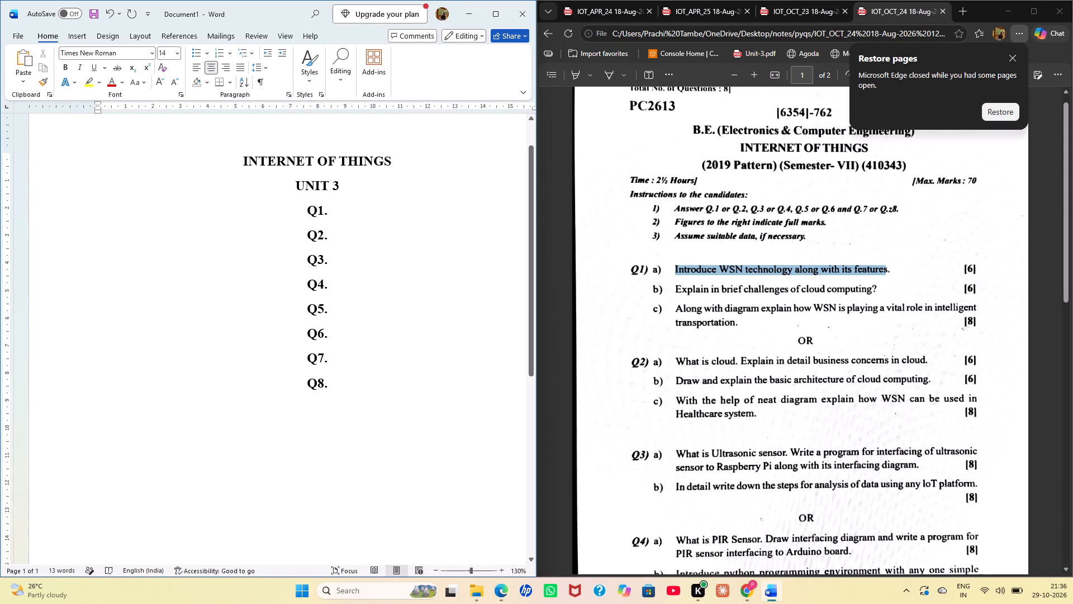
pyautogui.hotkey('ctrl', 'v')
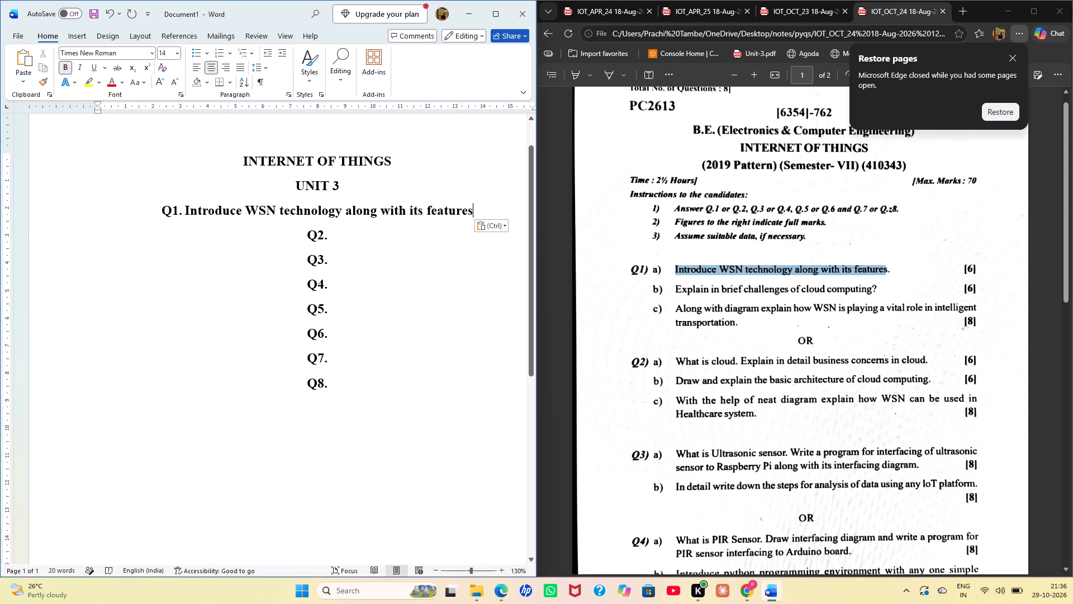
pyautogui.press('.')
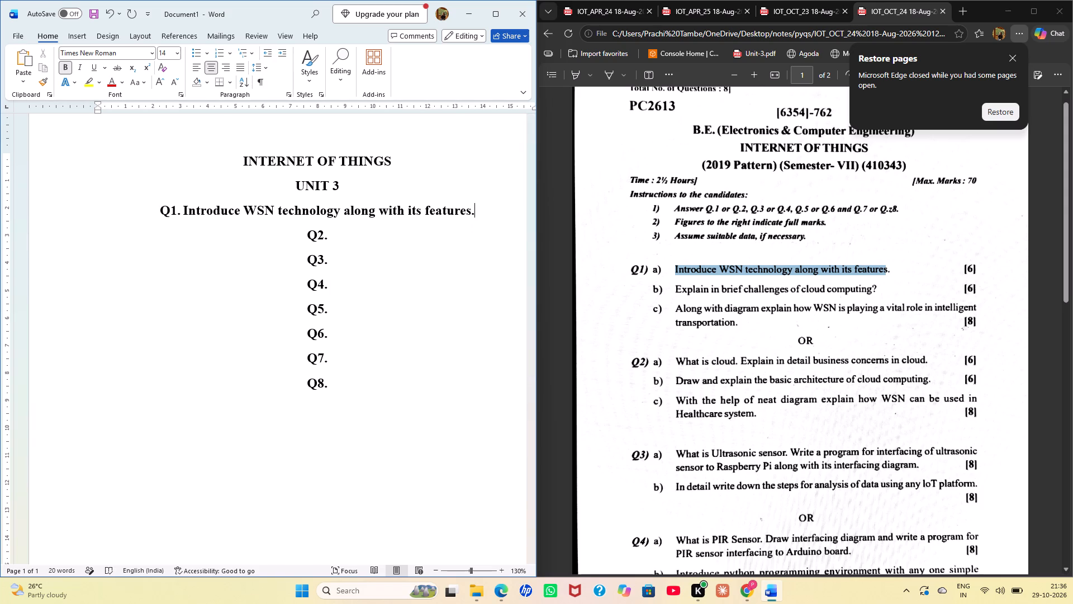
# Copy question 1 b) after the Q2. label so it reads "Explain in brief challenges of cloud computing?", adding the space between "of" and "cloud".
pyautogui.moveTo(880, 287); pyautogui.dragTo(689, 286)
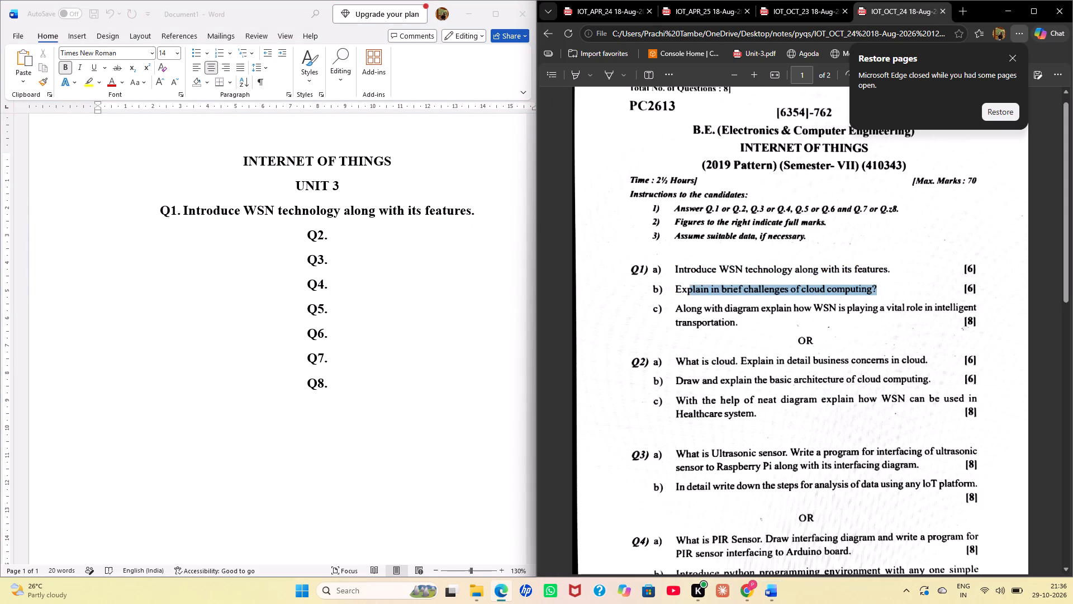
pyautogui.moveTo(689, 286); pyautogui.dragTo(671, 286)
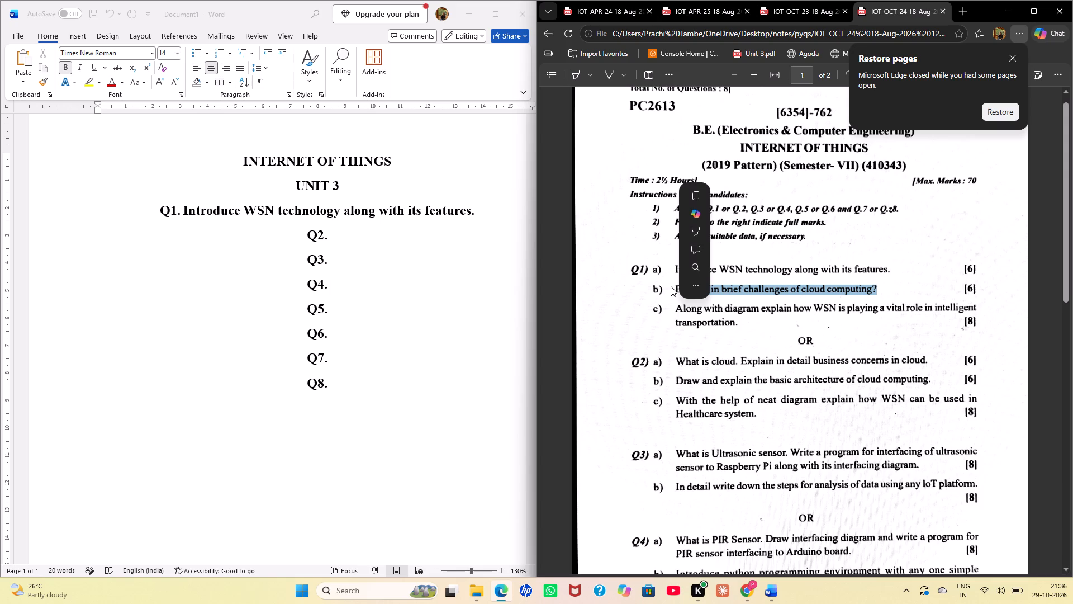
pyautogui.hotkey('ctrl', 'c')
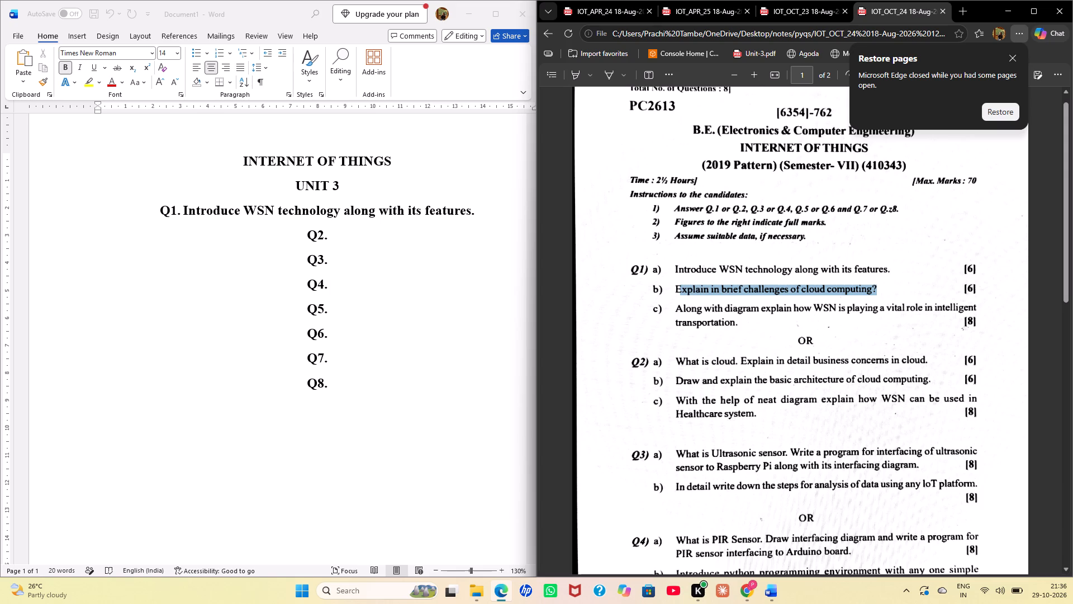
pyautogui.click(334, 237)
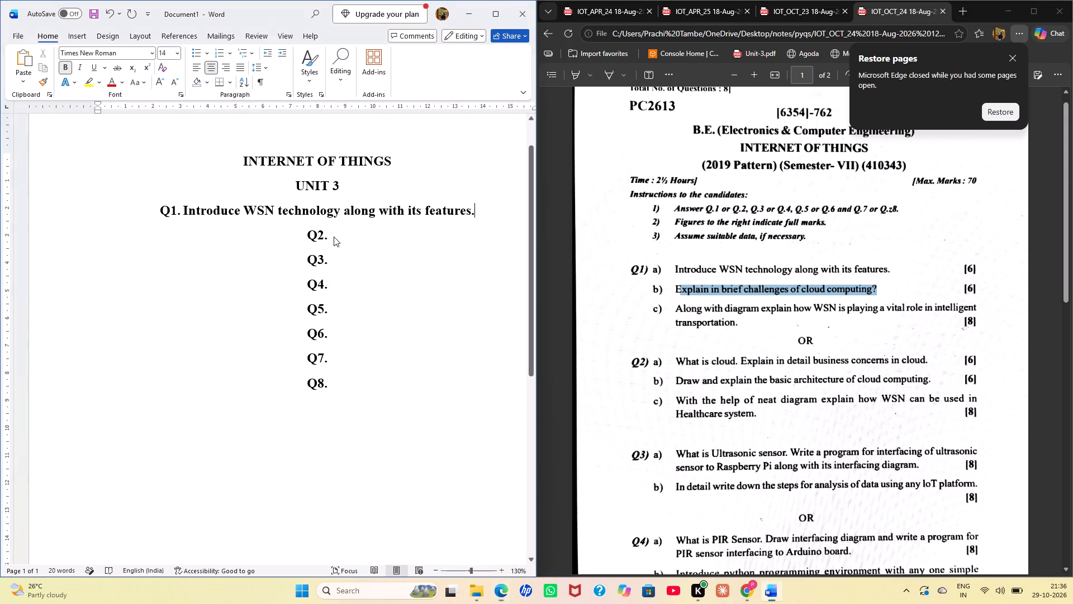
pyautogui.click(327, 235)
pyautogui.press('e')
pyautogui.hotkey('ctrl', 'v')
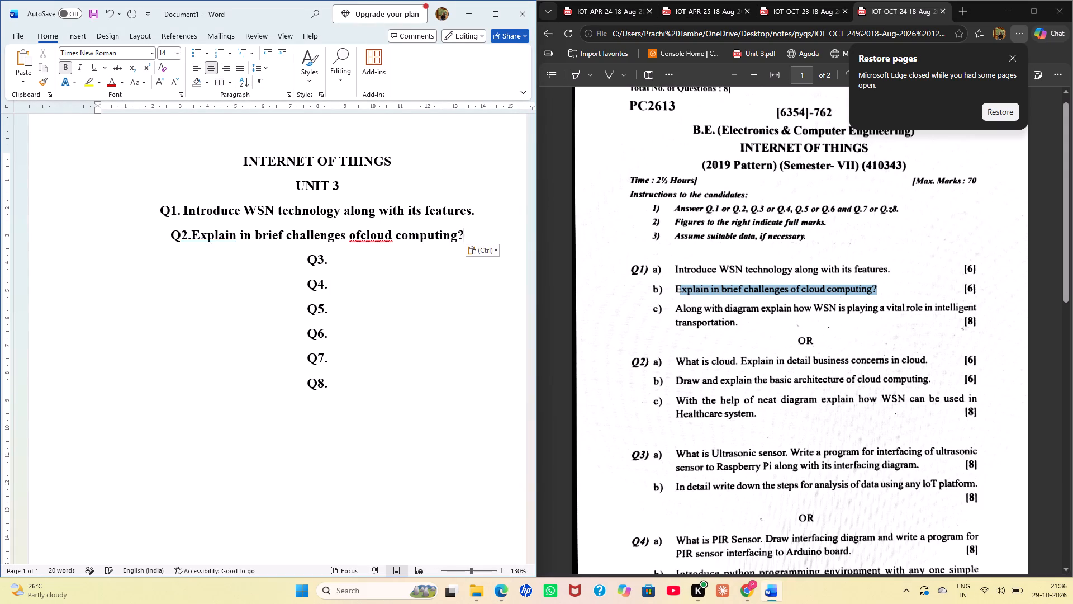
pyautogui.click(361, 239)
pyautogui.press('space')
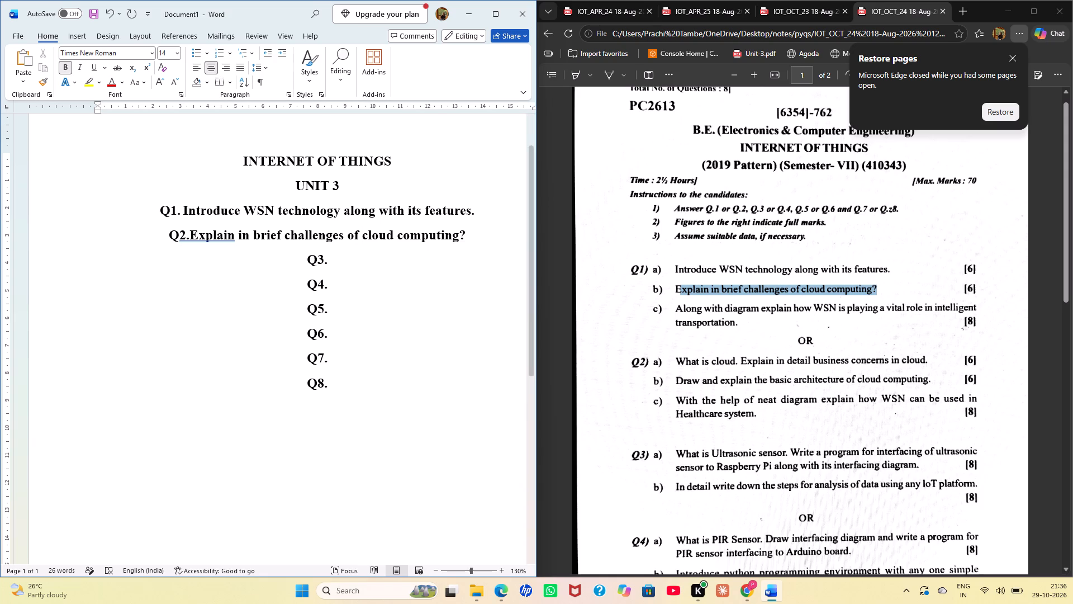
# Copy question 1 c), "Along with diagram explain how WSN is playing a vital role in intelligent transportation.", from the paper after the Q3. label.
pyautogui.moveTo(742, 323); pyautogui.dragTo(671, 310)
pyautogui.hotkey('ctrl', 'v')
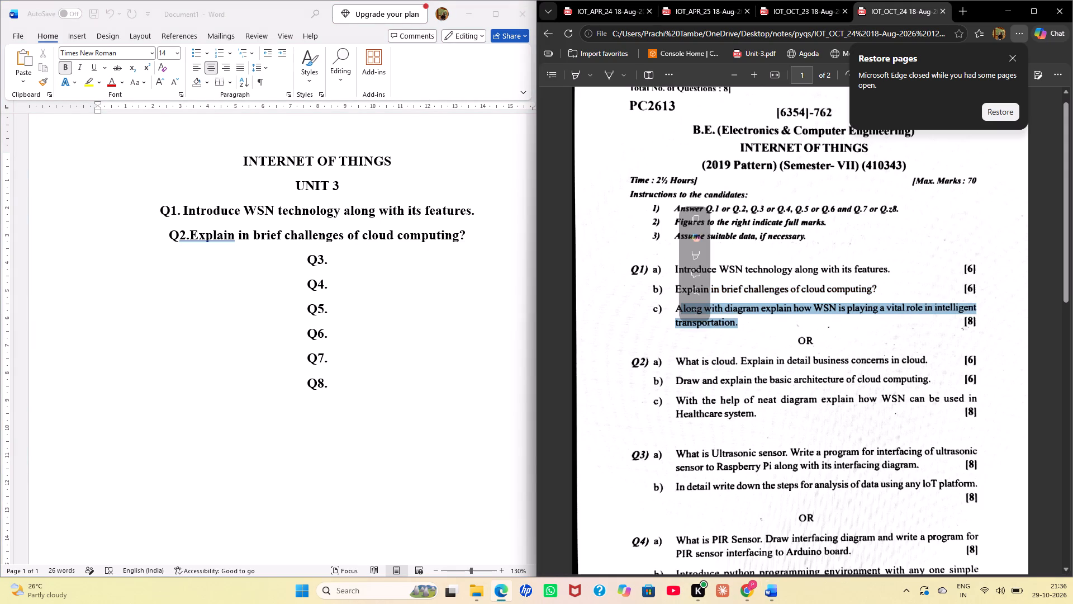
pyautogui.hotkey('ctrl', 'c')
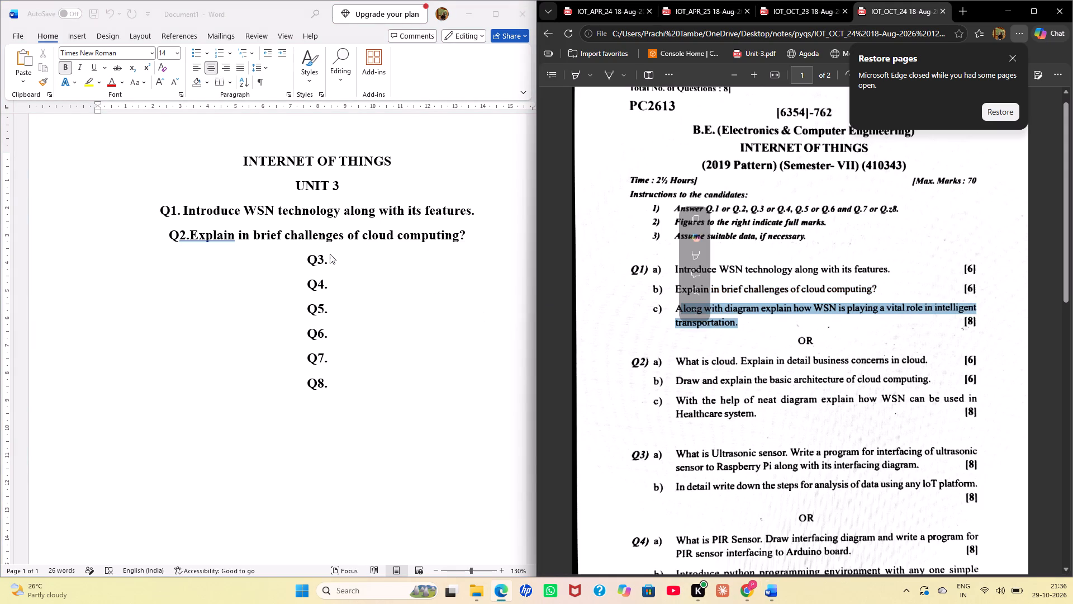
pyautogui.moveTo(329, 256); pyautogui.dragTo(331, 264)
pyautogui.click(331, 264)
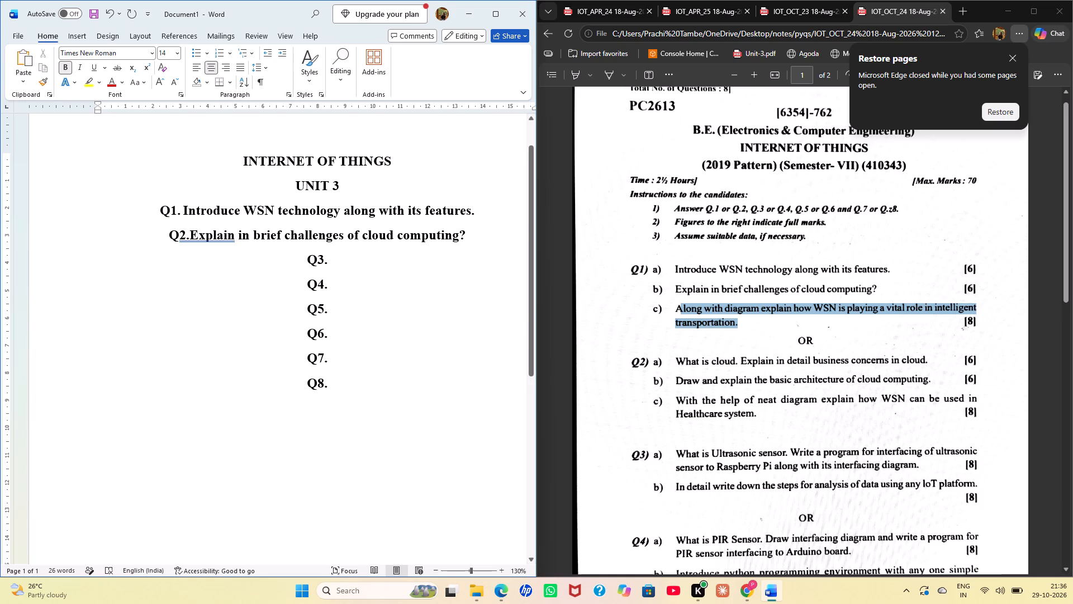
pyautogui.press('a')
pyautogui.hotkey('ctrl', 'v')
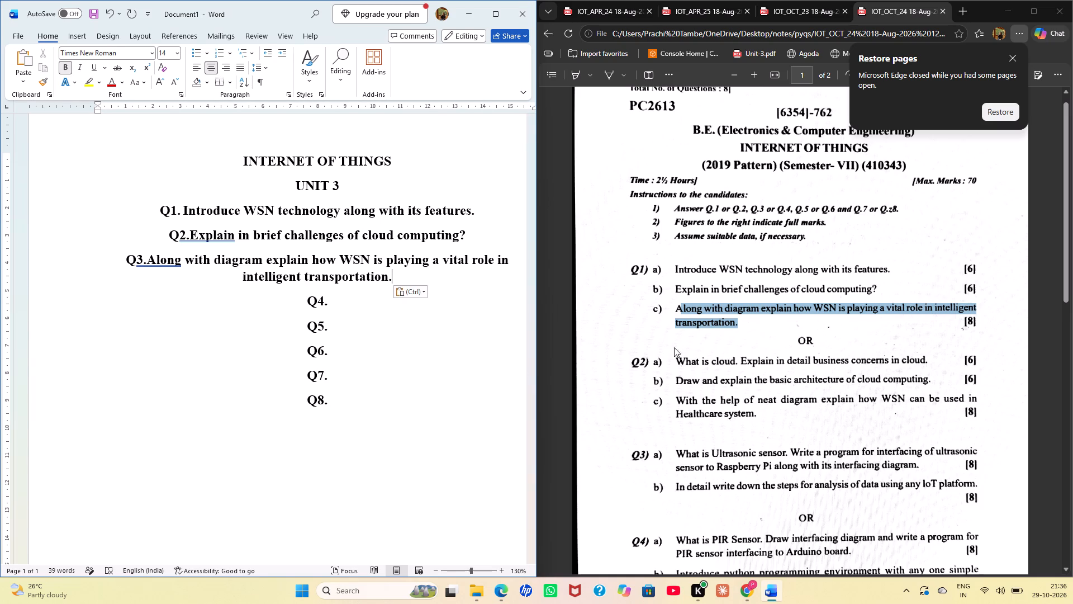
# Copy question 2 a), on what cloud is and its business concerns in detail, from the paper after the Q4. label.
pyautogui.moveTo(930, 361); pyautogui.dragTo(881, 355)
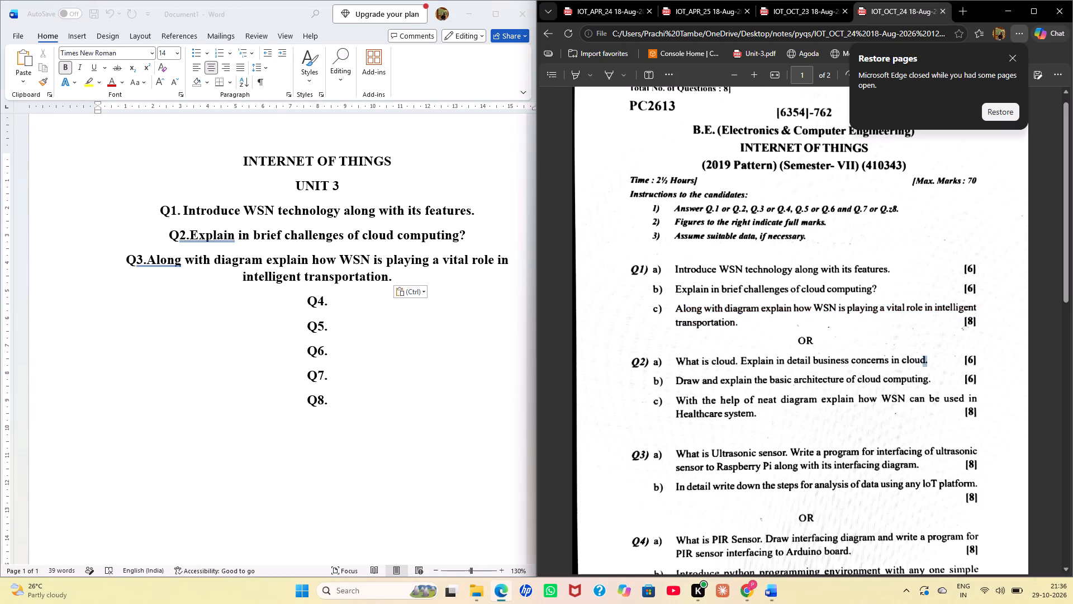
pyautogui.moveTo(881, 355); pyautogui.dragTo(673, 358)
pyautogui.hotkey('ctrl', 'c')
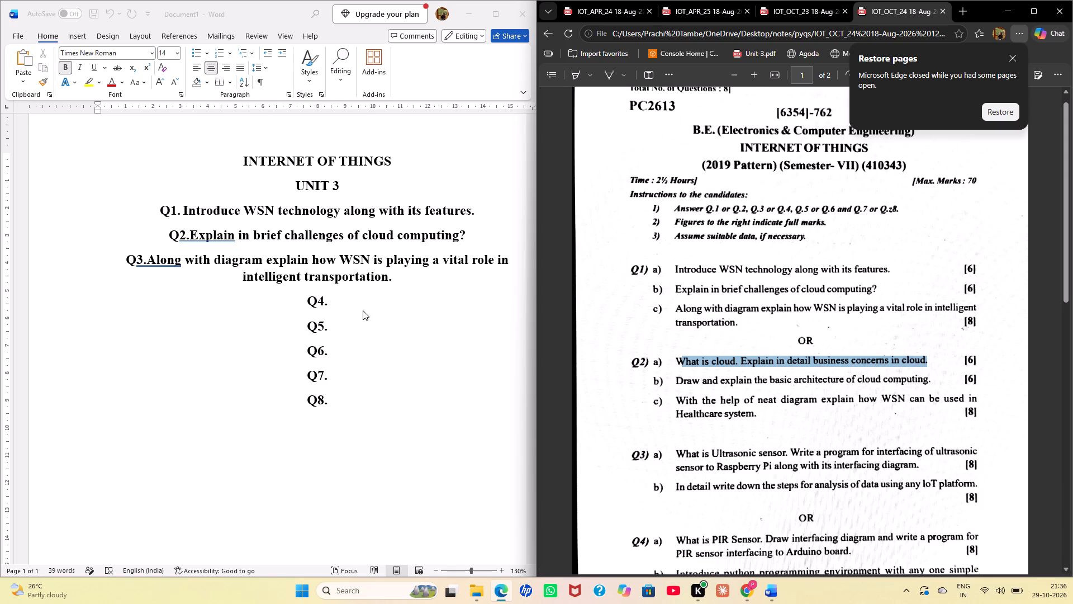
pyautogui.click(339, 304)
pyautogui.click(331, 301)
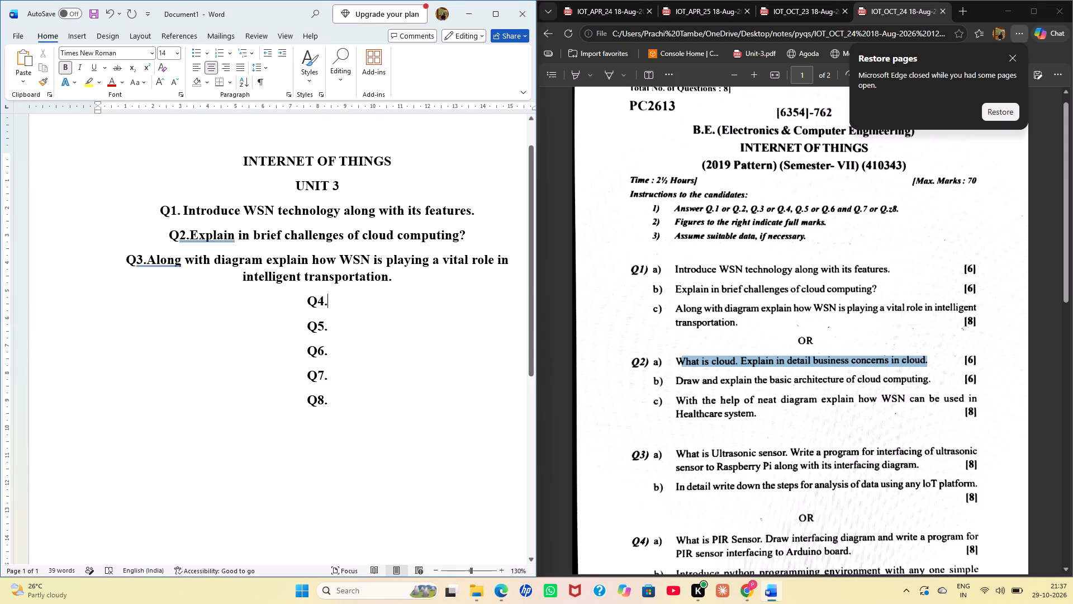
pyautogui.press('w')
pyautogui.hotkey('ctrl', 'v')
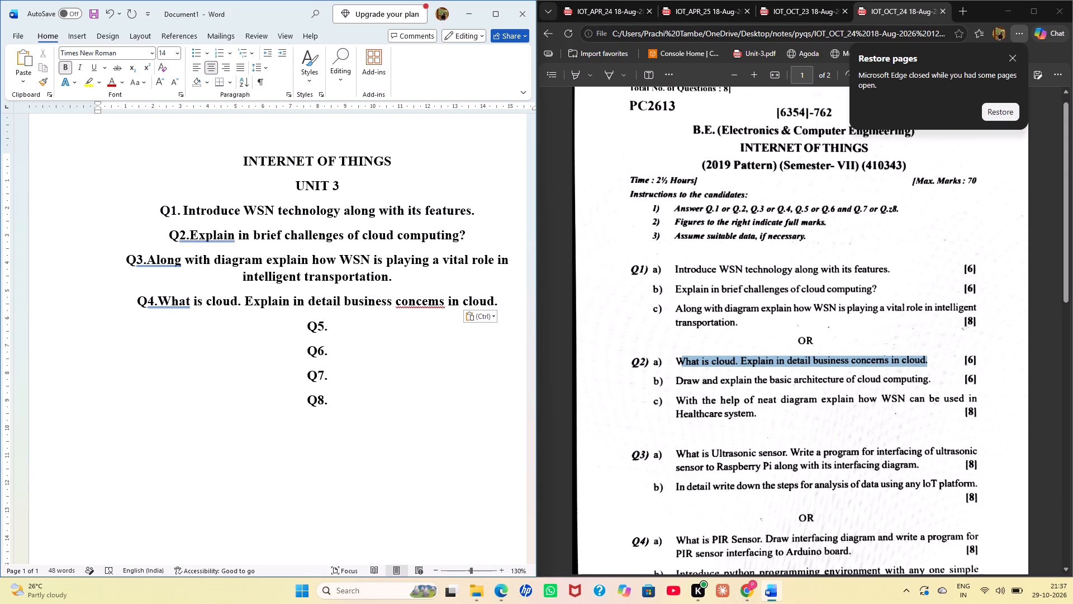
# Copy question 2 b), "Draw and explain the basic architecture of cloud computing.", from the IOT_OCT_24 paper after the Q5. label.
pyautogui.moveTo(933, 379); pyautogui.dragTo(678, 377)
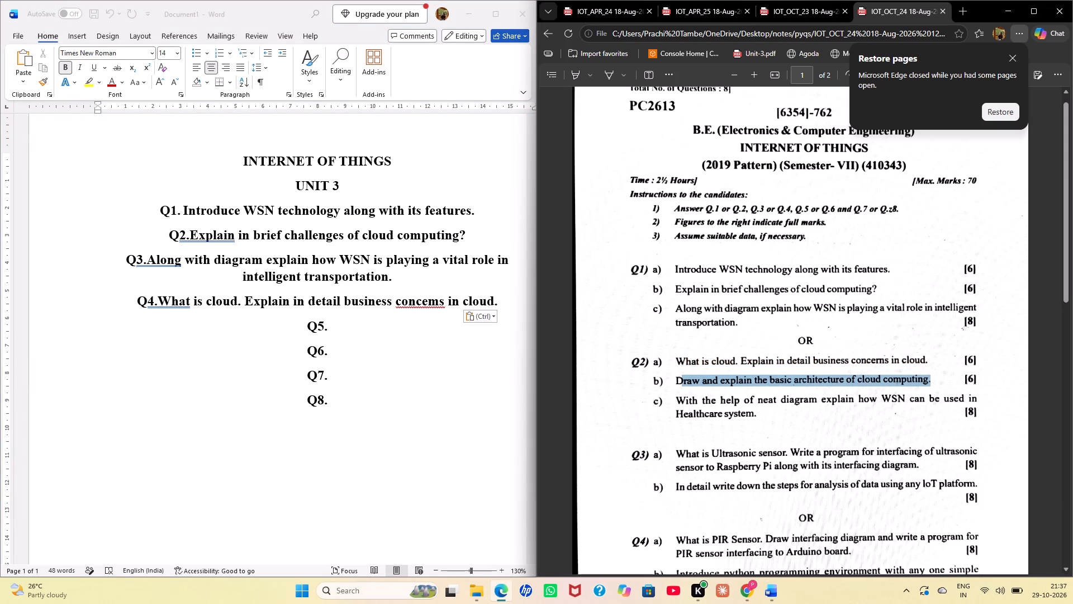
pyautogui.moveTo(678, 377); pyautogui.dragTo(672, 378)
pyautogui.hotkey('ctrl', 'c')
pyautogui.click(335, 329)
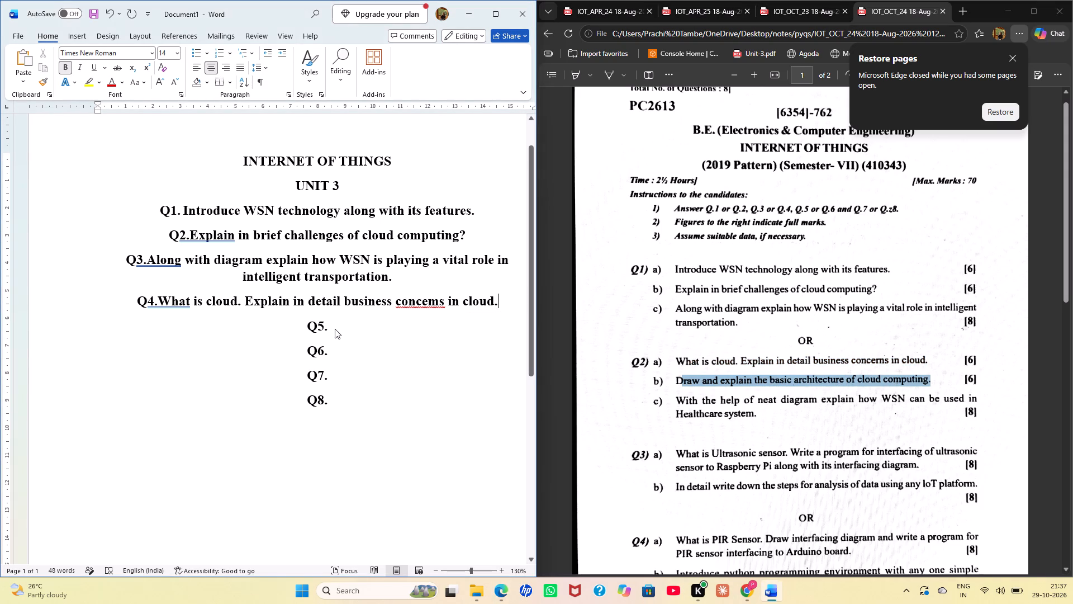
pyautogui.click(334, 327)
pyautogui.press('d')
pyautogui.hotkey('ctrl', 'v')
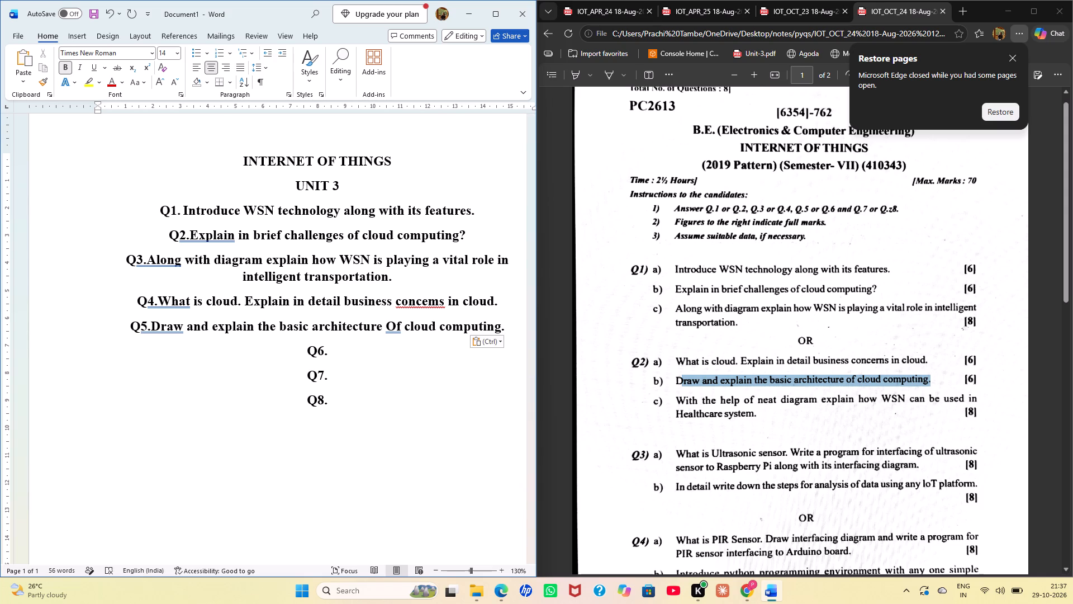
# Copy question 2 c), on how WSN can be used in a healthcare system, from the paper after the Q6. label.
pyautogui.moveTo(769, 412); pyautogui.dragTo(762, 412)
pyautogui.moveTo(762, 412); pyautogui.dragTo(673, 399)
pyautogui.hotkey('ctrl', 'c')
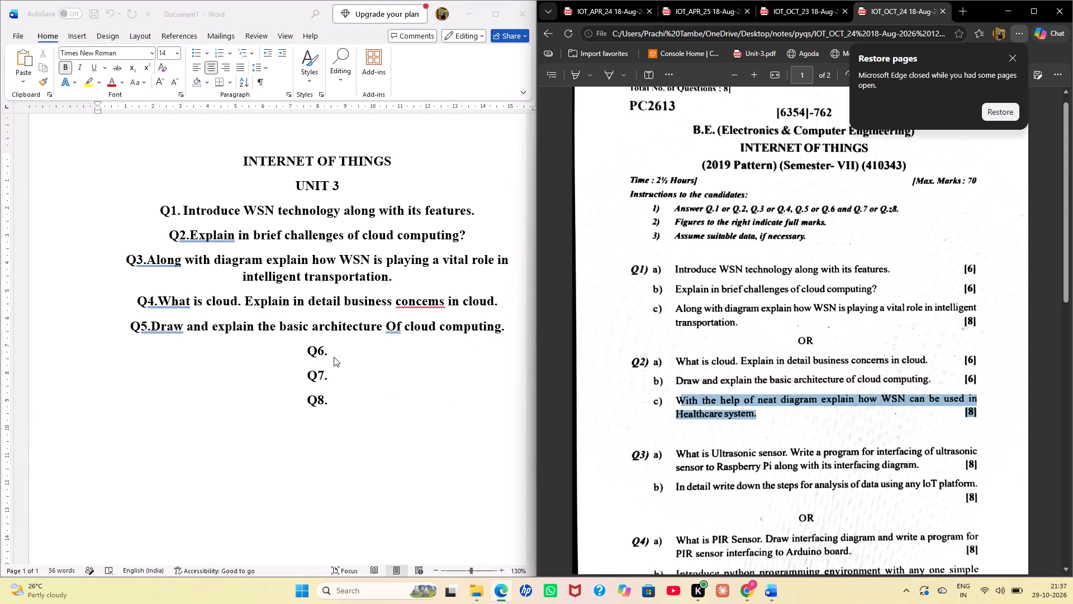
pyautogui.click(334, 357)
pyautogui.click(334, 354)
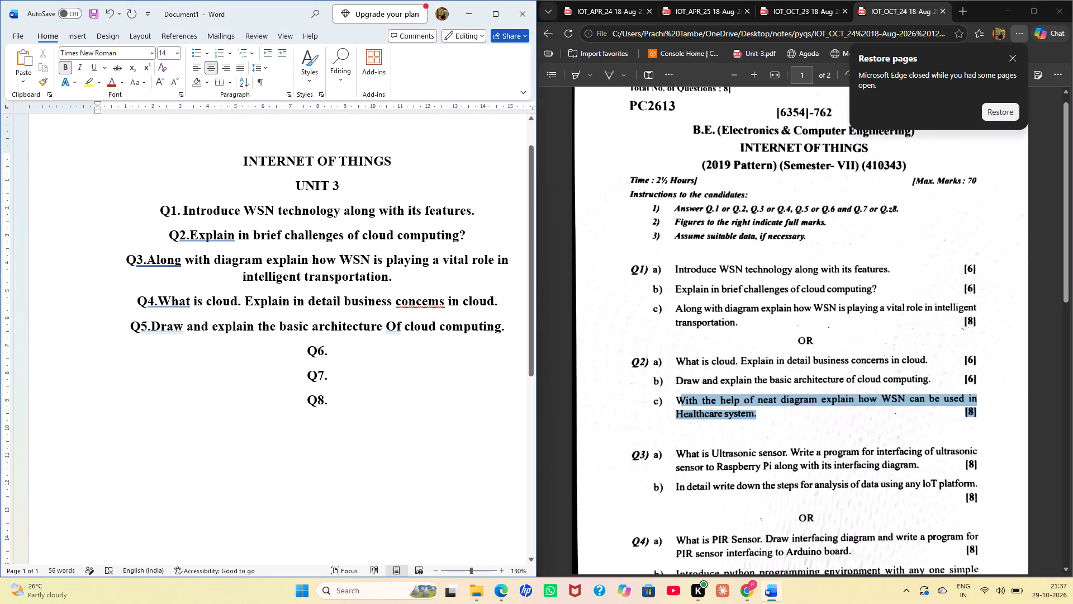
pyautogui.press('w')
pyautogui.hotkey('ctrl', 'v')
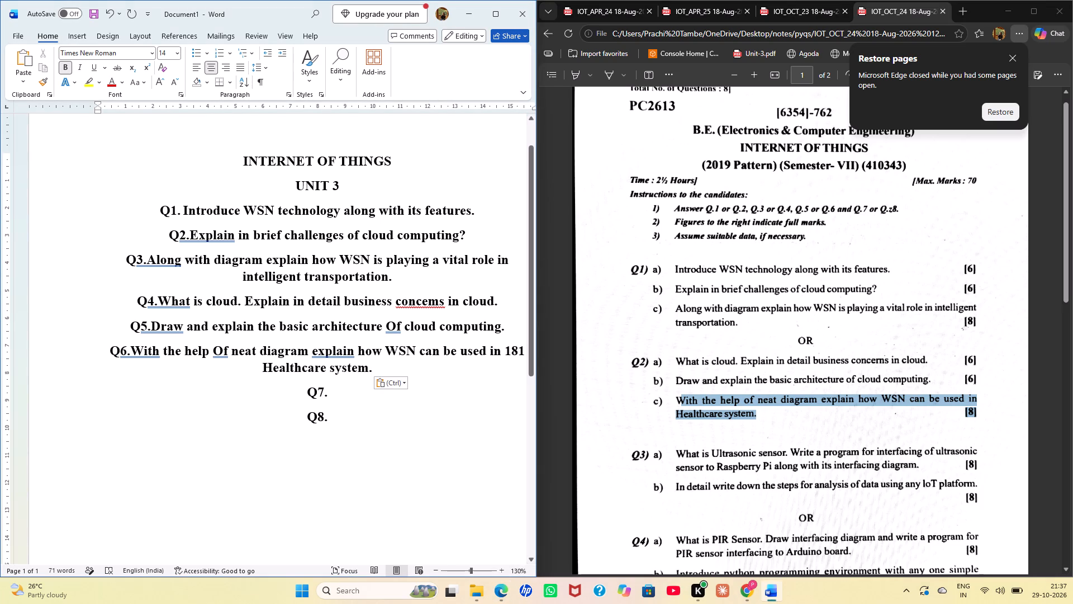
# Switch to the IOT_OCT_23 paper and examine its Q1 and Q2 questions.
pyautogui.click(919, 8)
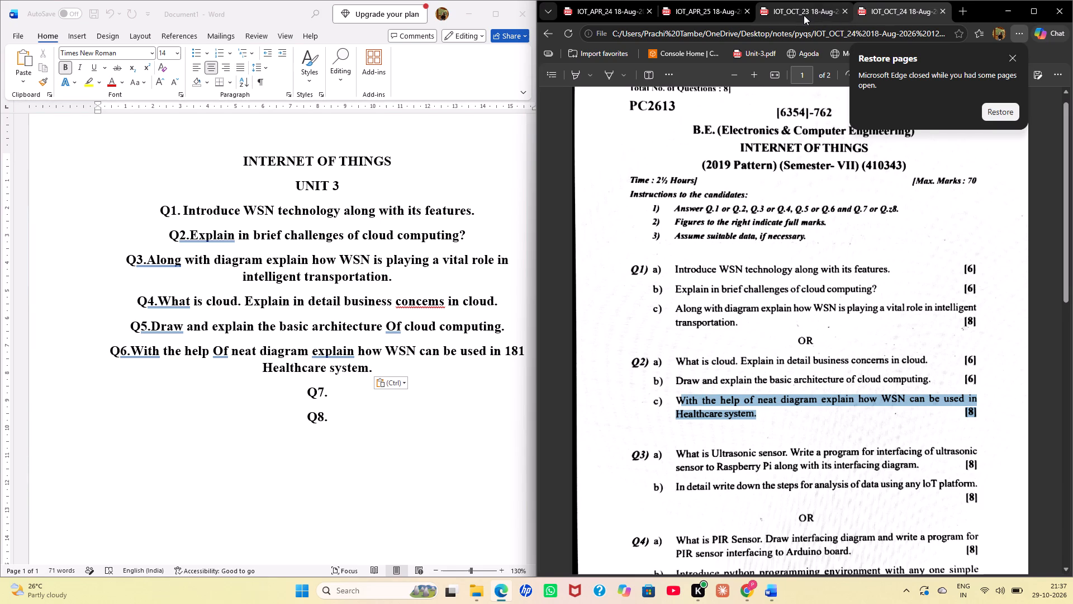
pyautogui.click(804, 15)
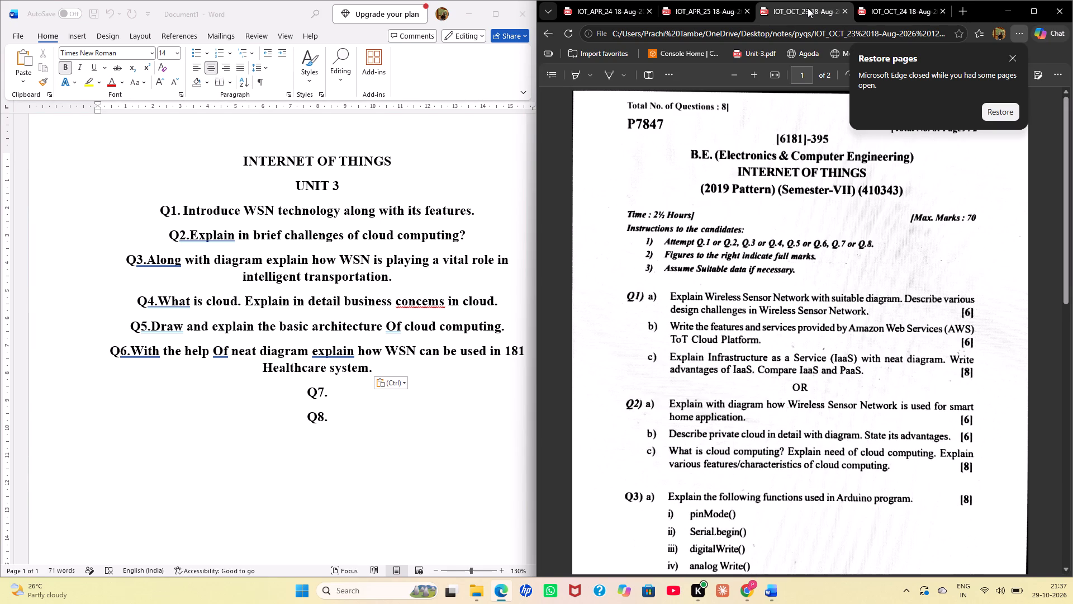
pyautogui.click(808, 8)
pyautogui.click(808, 8)
pyautogui.scroll(-1, 782, 299)
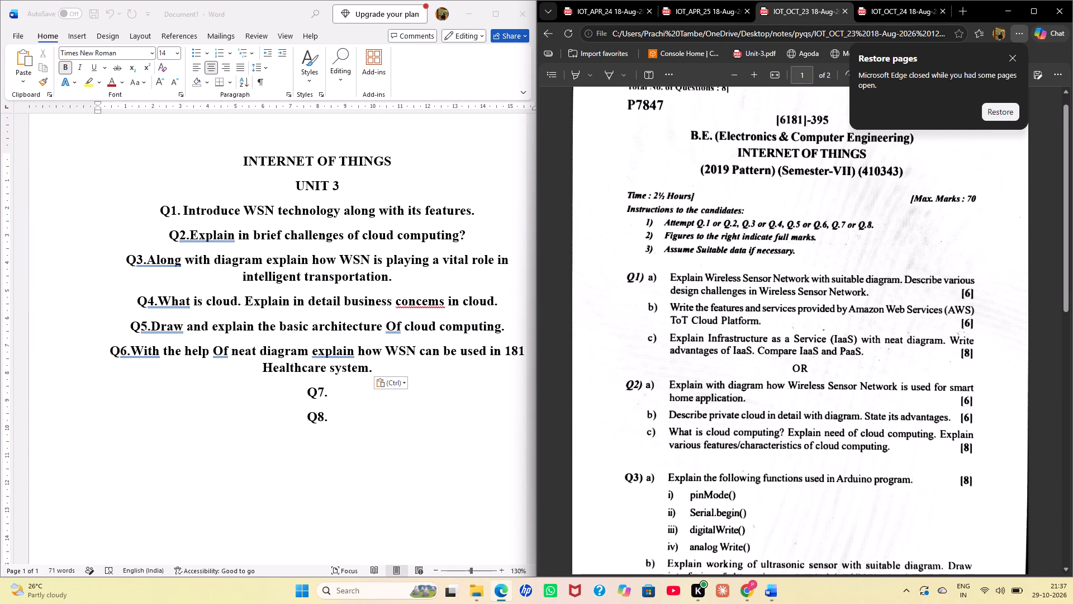
pyautogui.scroll(-1, 782, 299)
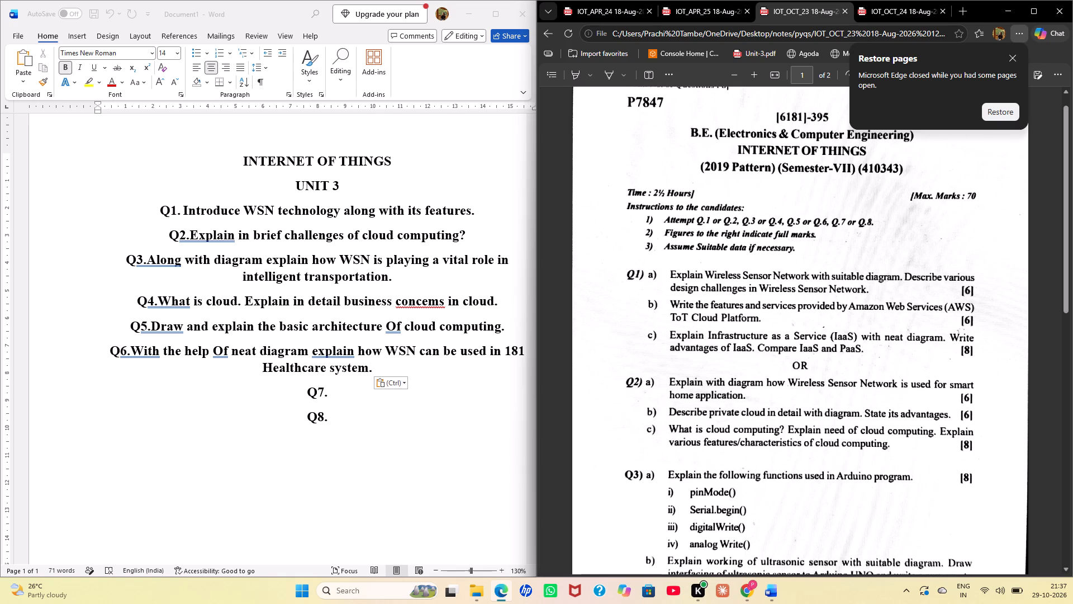
pyautogui.scroll(-1, 782, 299)
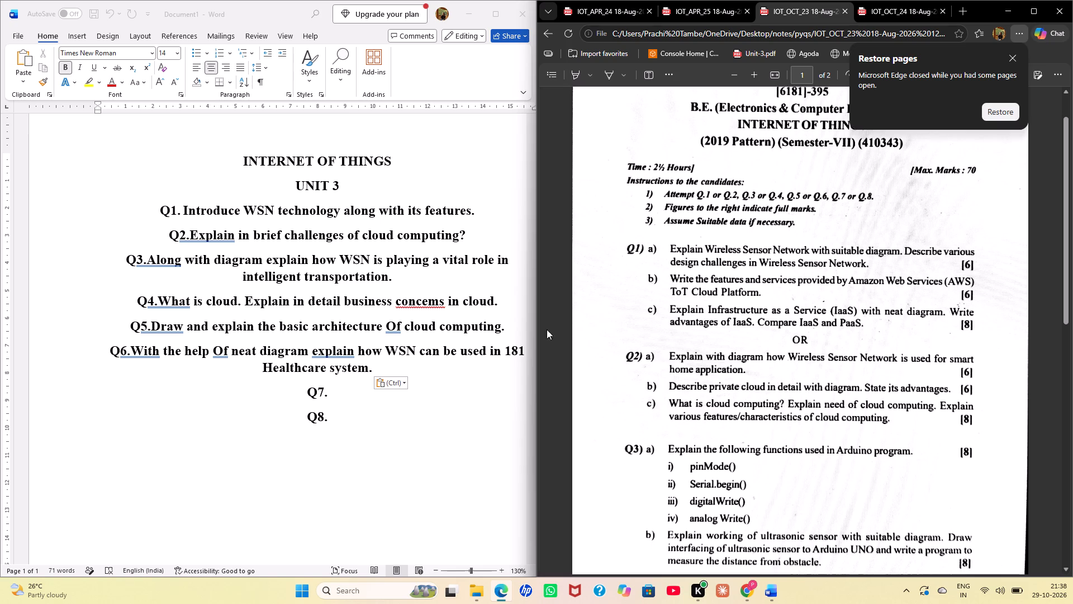
# Delete the stray "181" before "Healthcare system" in Q6.
pyautogui.hscroll(-2, 425, 381)
pyautogui.hscroll(1, 425, 381)
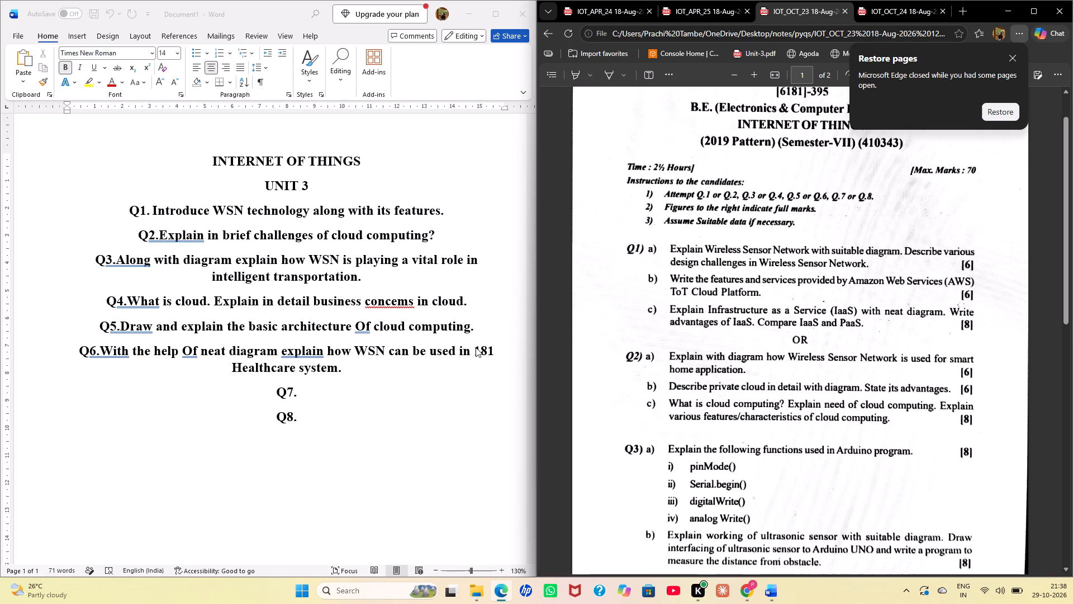
pyautogui.hscroll(-1, 428, 350)
pyautogui.click(429, 352)
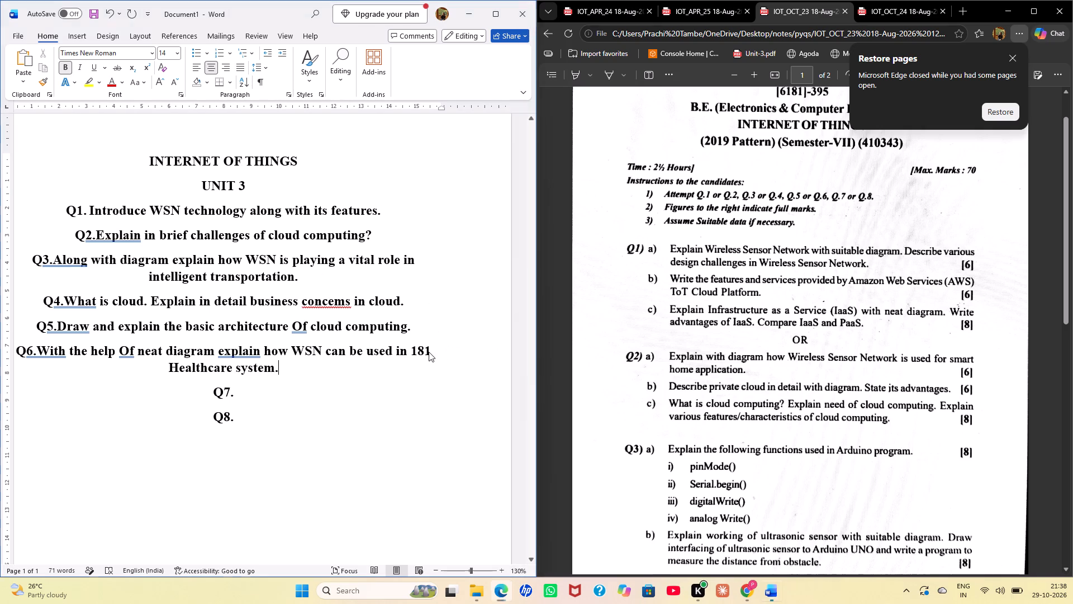
pyautogui.click(433, 352)
pyautogui.press('BackSpace')
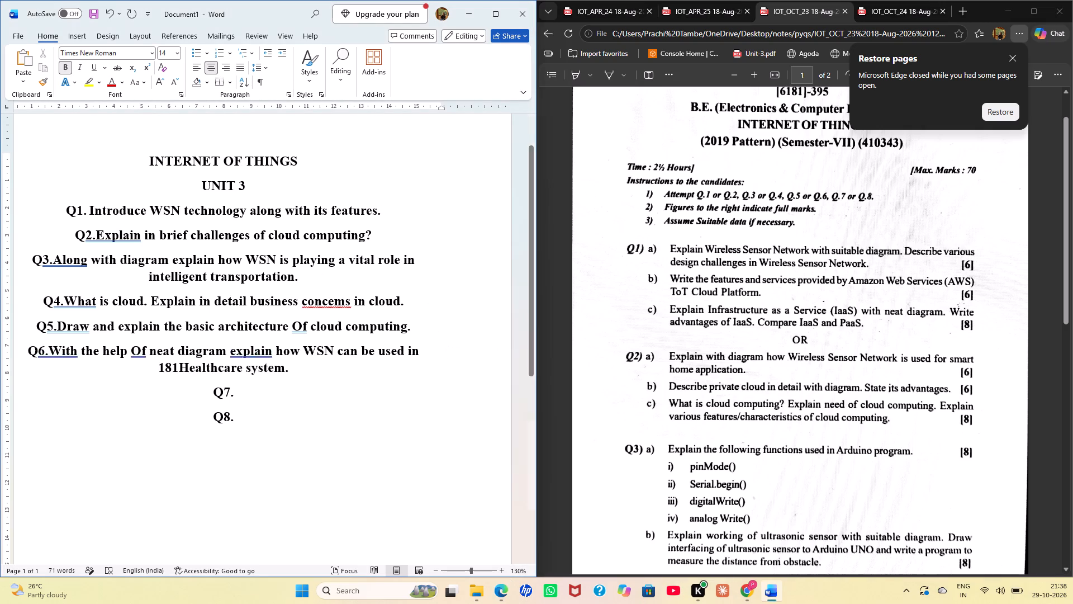
pyautogui.press('BackSpace')
pyautogui.press('BackSpace')
pyautogui.press('BackSpace')
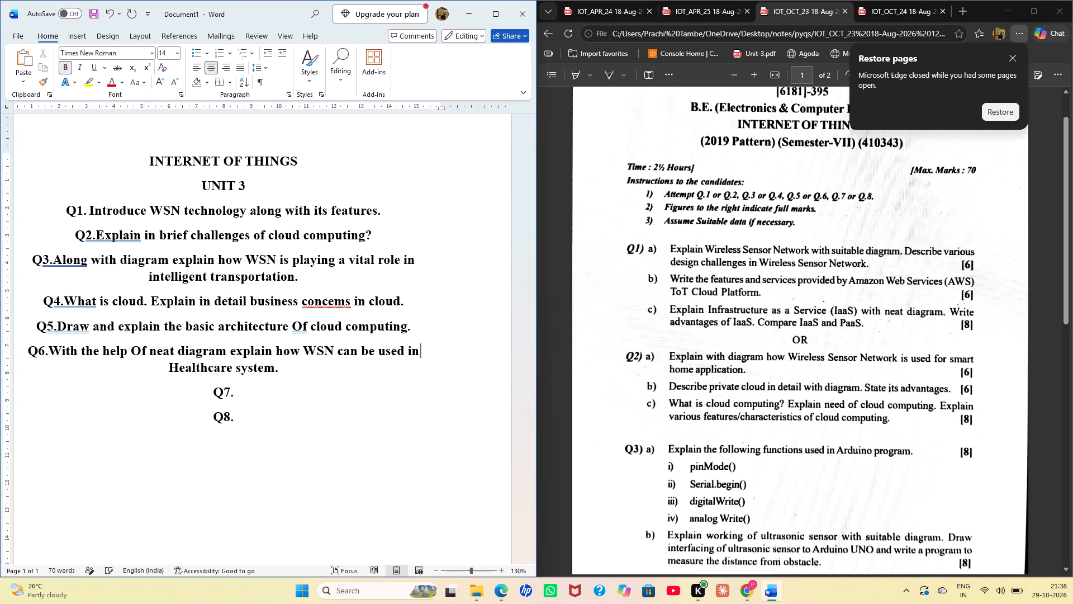
# Copy question 1 a), on Wireless Sensor Network and its design challenges, from the IOT_OCT_23 paper after the Q7. label, starting with a single "E".
pyautogui.click(882, 8)
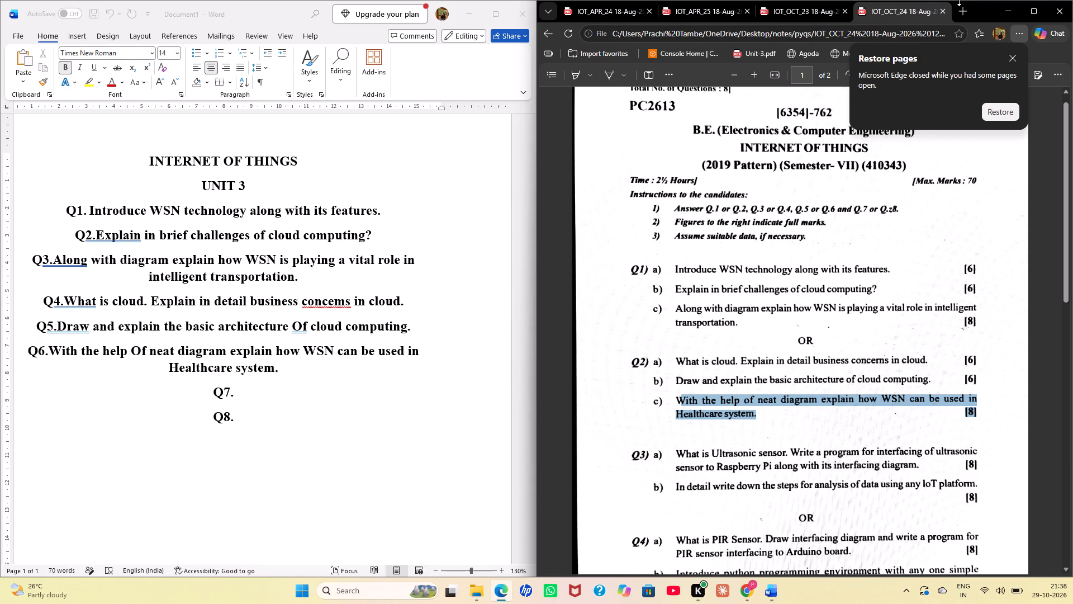
pyautogui.click(812, 4)
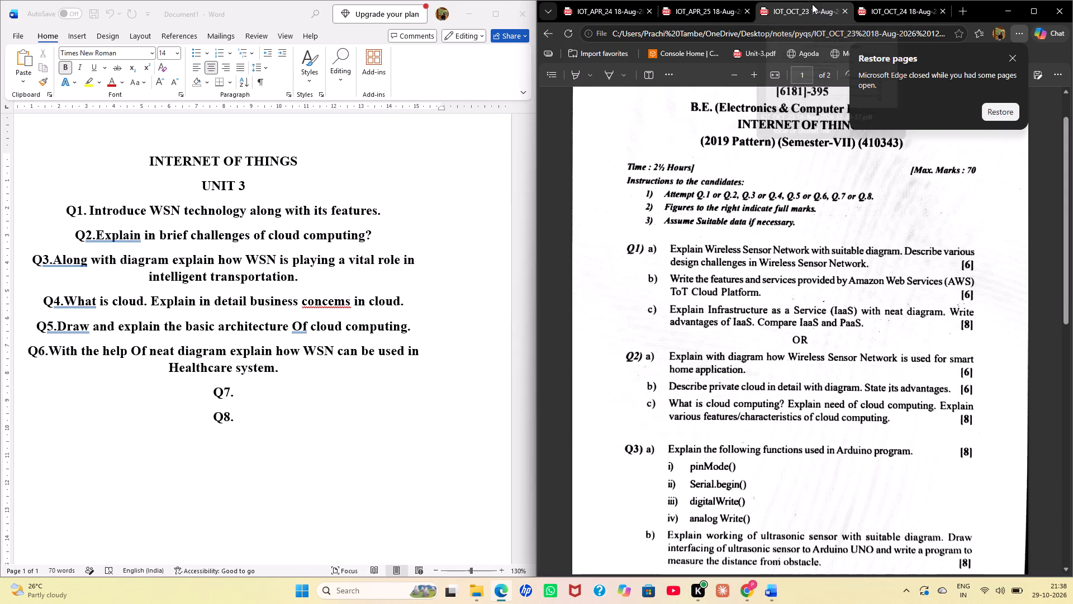
pyautogui.moveTo(873, 263); pyautogui.dragTo(746, 250)
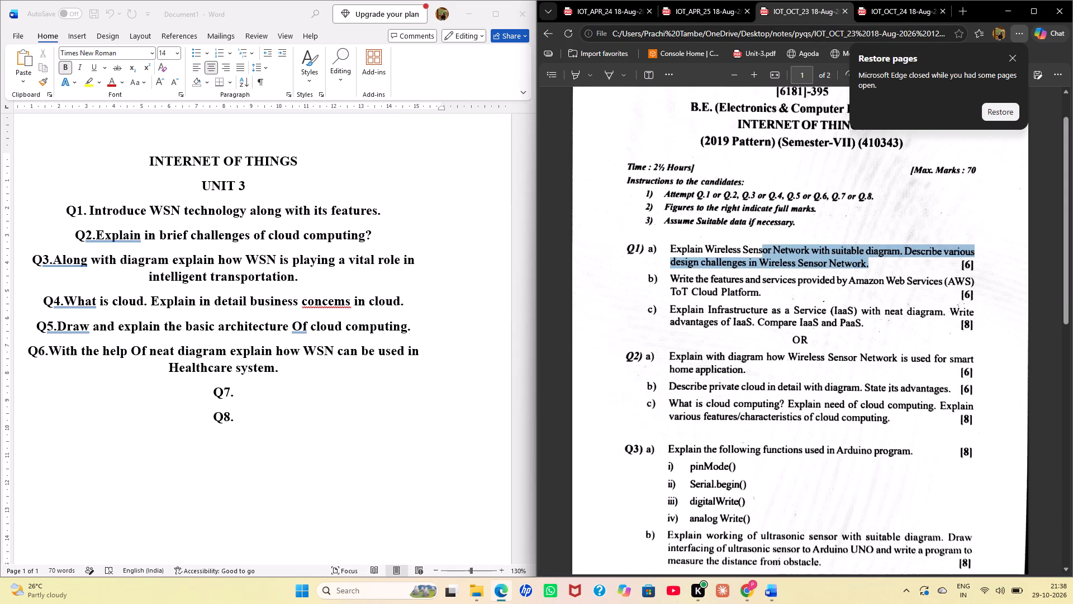
pyautogui.moveTo(746, 250); pyautogui.dragTo(664, 248)
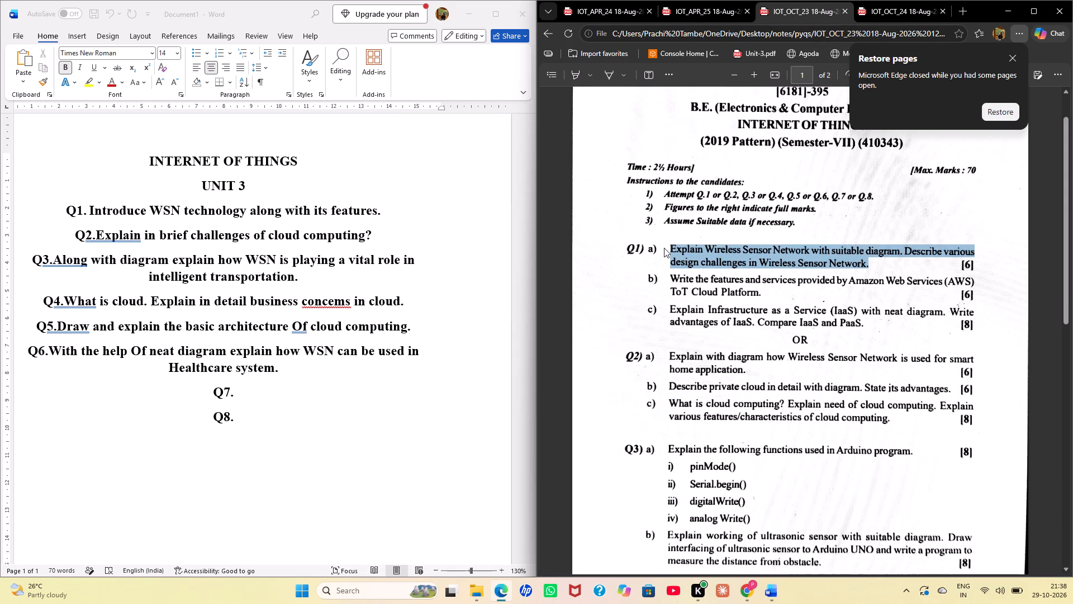
pyautogui.hotkey('ctrl', 'c')
pyautogui.click(236, 394)
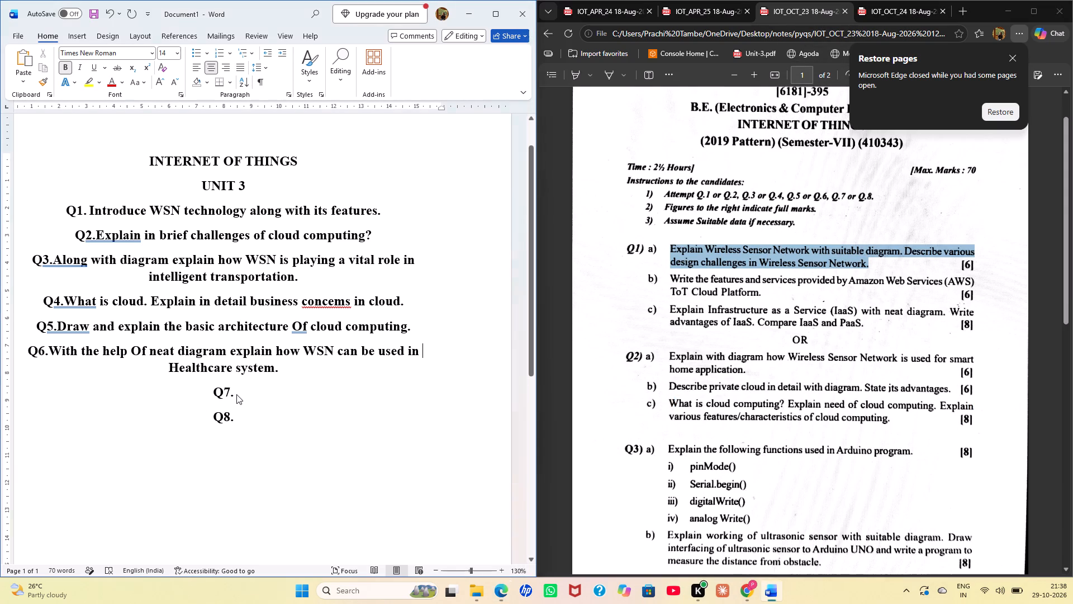
pyautogui.click(241, 391)
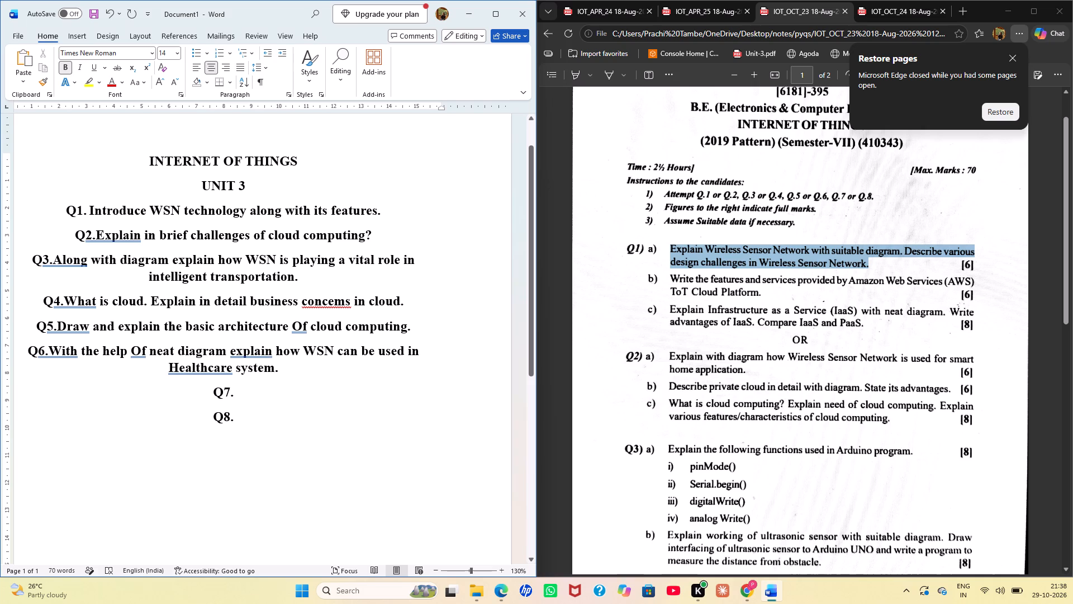
pyautogui.press('e')
pyautogui.hotkey('ctrl', 'v')
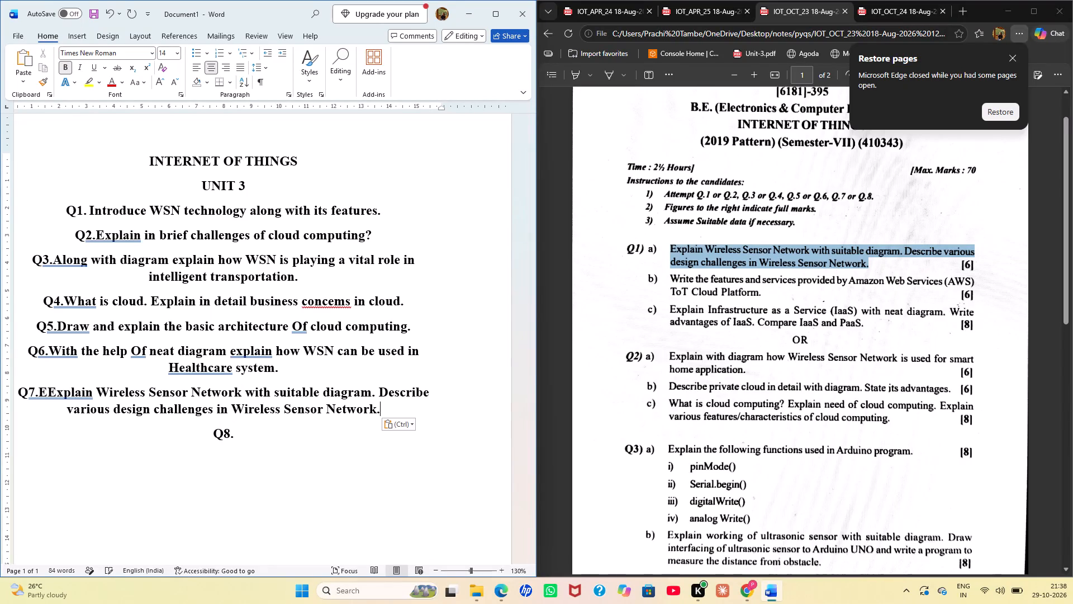
pyautogui.click(46, 395)
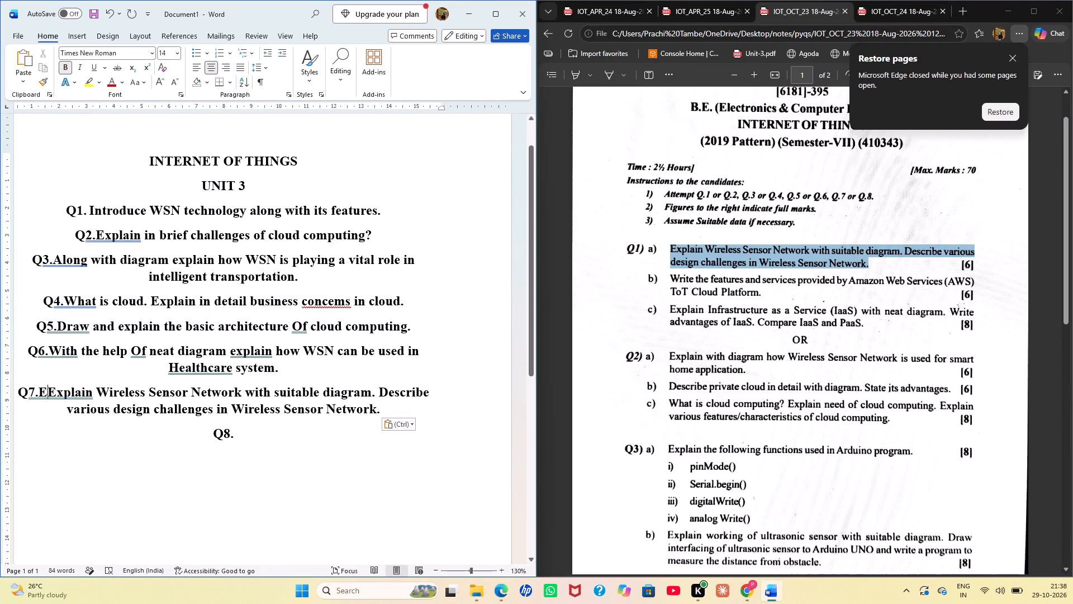
pyautogui.press('BackSpace')
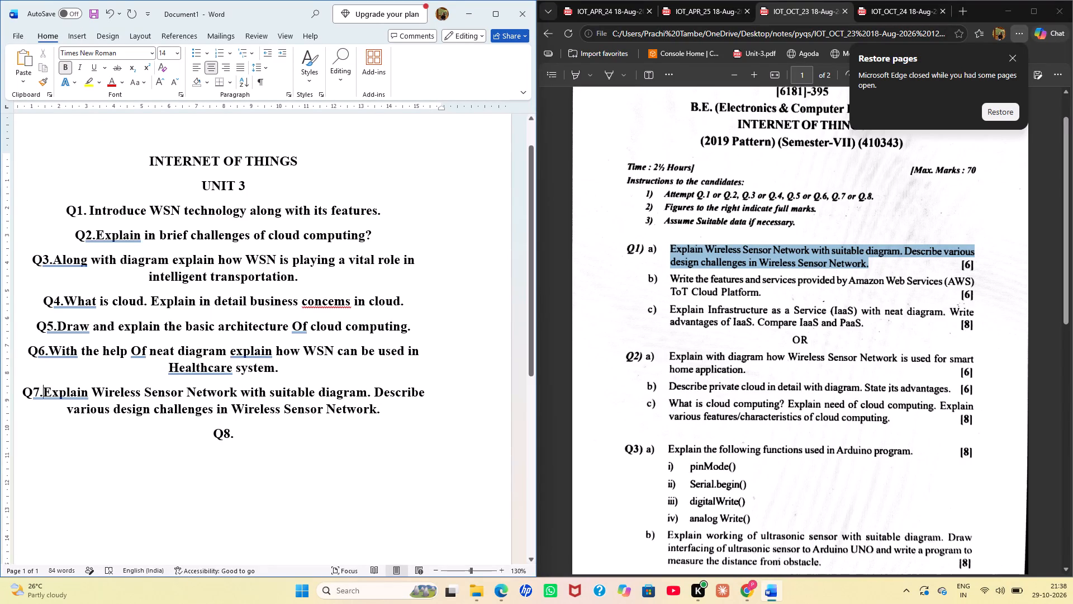
# Copy question 1 b), on the features and services of the Amazon Web Services cloud platform, after the Q8. label, adding the missing initial "w".
pyautogui.moveTo(770, 291); pyautogui.dragTo(766, 291)
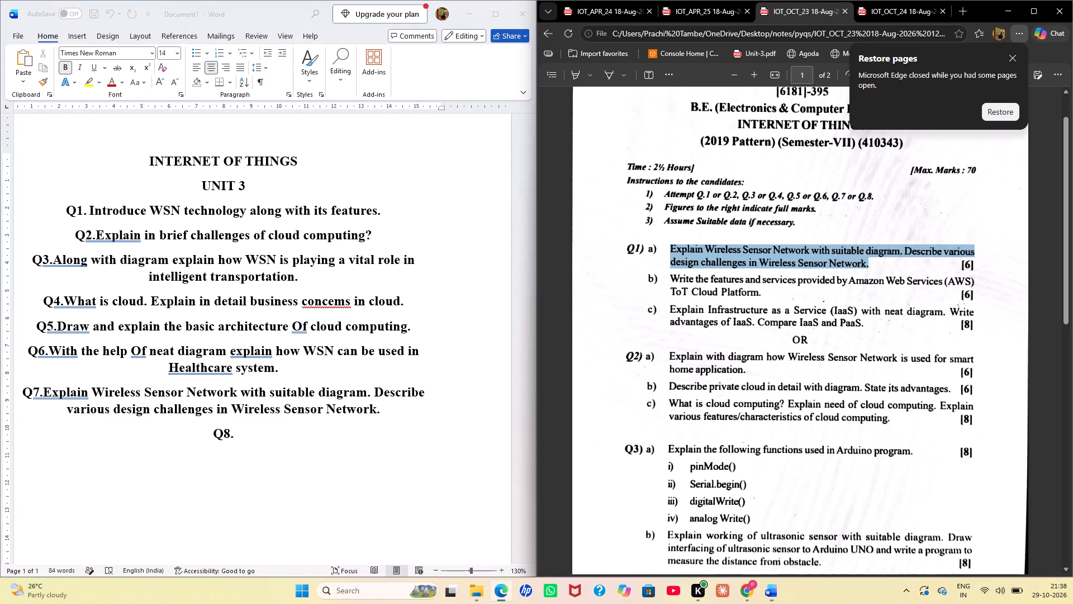
pyautogui.moveTo(766, 291); pyautogui.dragTo(762, 291)
pyautogui.moveTo(762, 291); pyautogui.dragTo(657, 271)
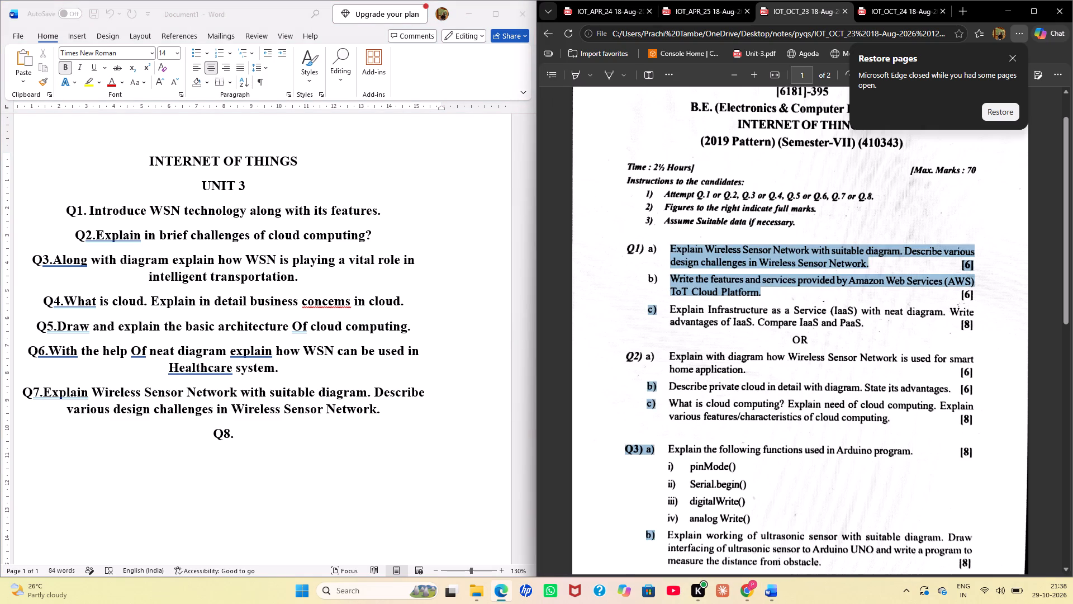
pyautogui.moveTo(657, 271); pyautogui.dragTo(673, 282)
pyautogui.hotkey('ctrl', 'c')
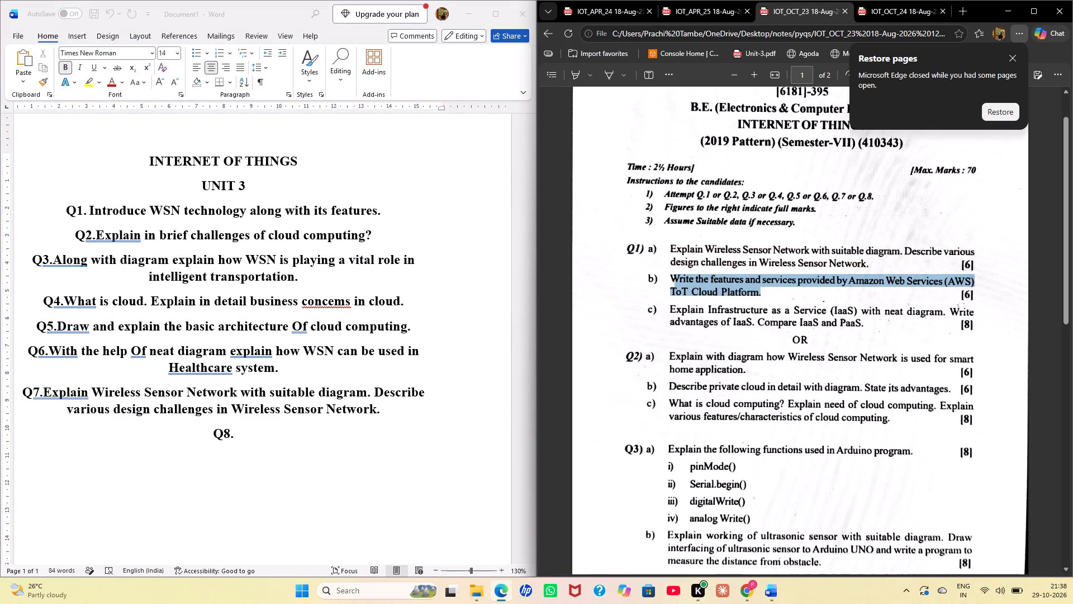
pyautogui.click(250, 433)
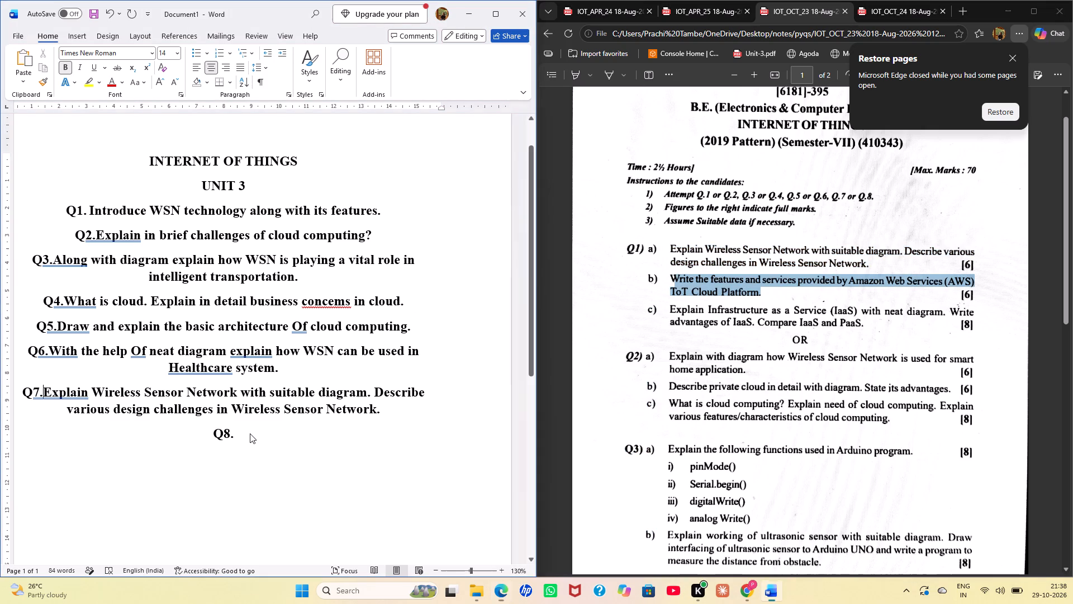
pyautogui.click(240, 432)
pyautogui.hotkey('ctrl', 'v')
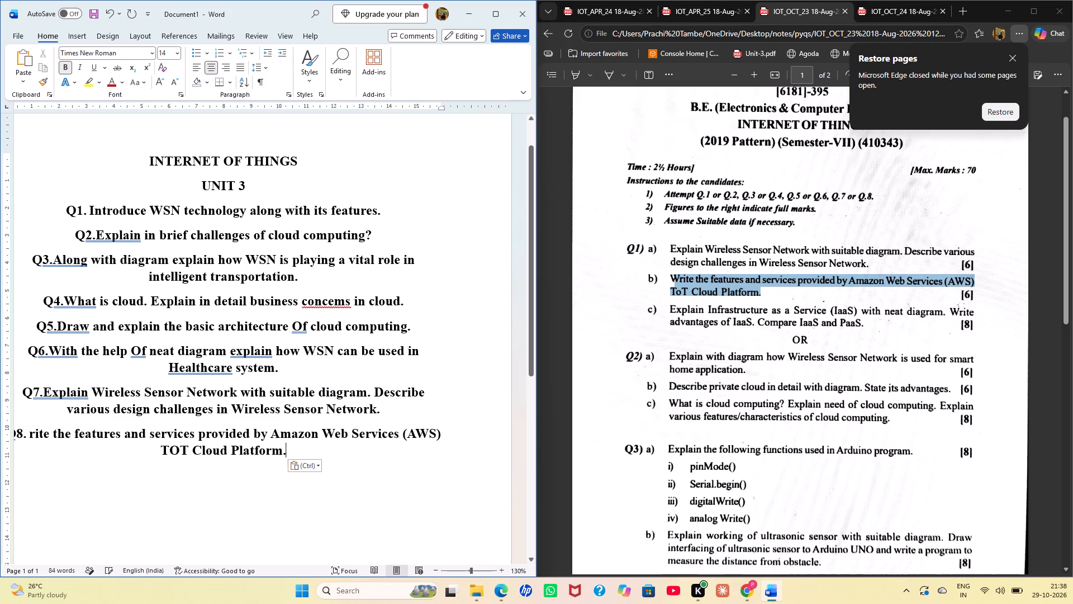
pyautogui.click(31, 434)
pyautogui.press('w')
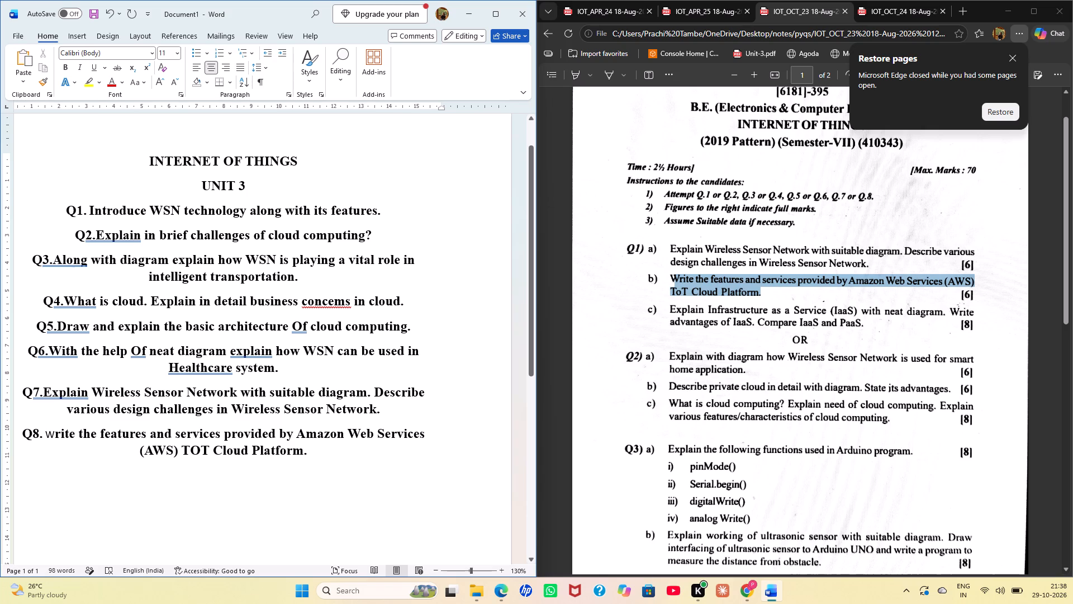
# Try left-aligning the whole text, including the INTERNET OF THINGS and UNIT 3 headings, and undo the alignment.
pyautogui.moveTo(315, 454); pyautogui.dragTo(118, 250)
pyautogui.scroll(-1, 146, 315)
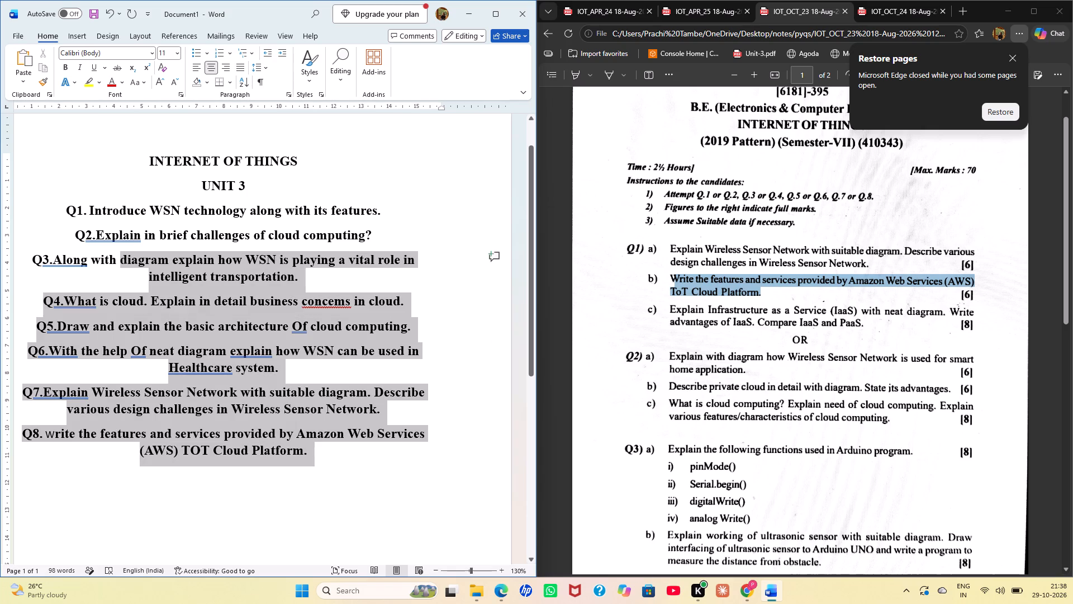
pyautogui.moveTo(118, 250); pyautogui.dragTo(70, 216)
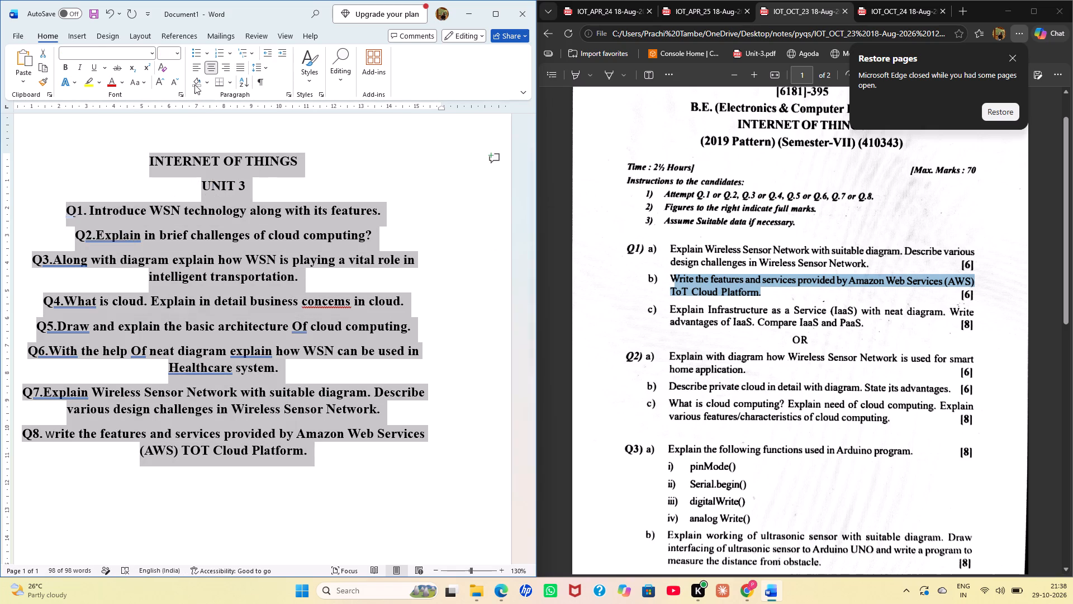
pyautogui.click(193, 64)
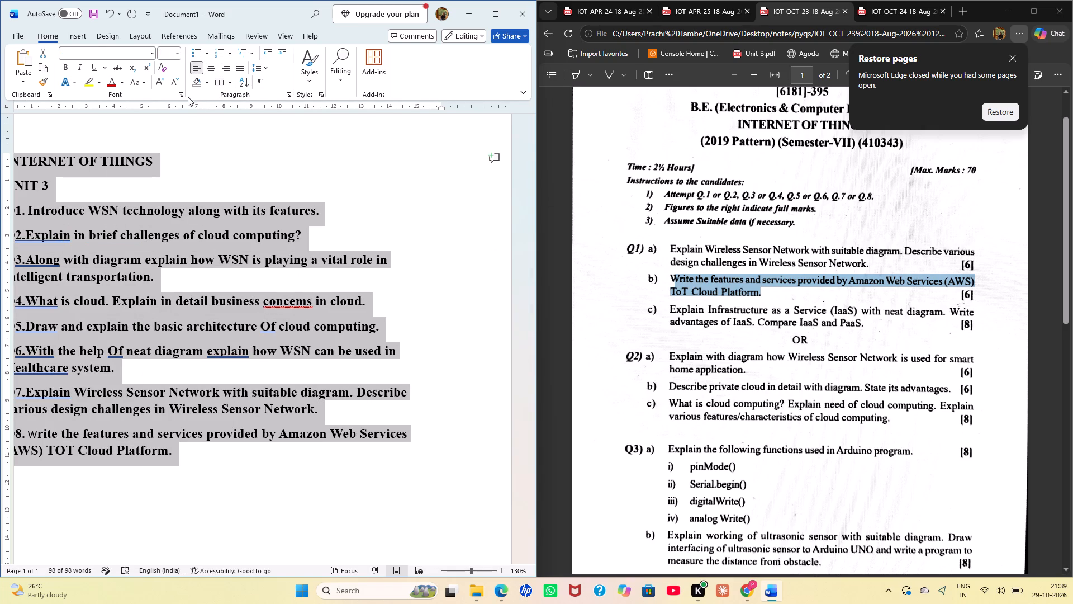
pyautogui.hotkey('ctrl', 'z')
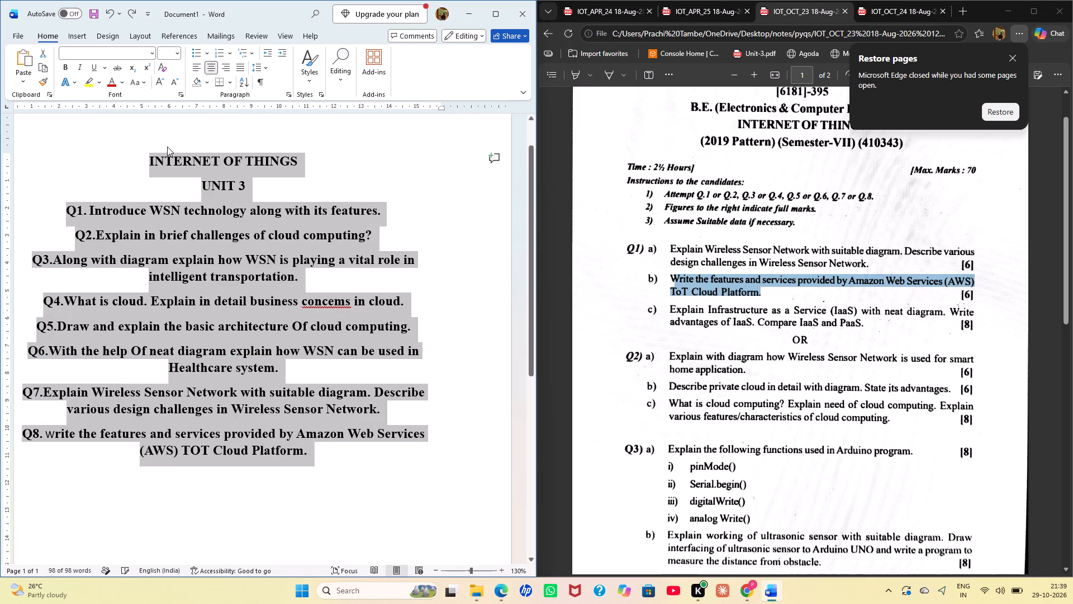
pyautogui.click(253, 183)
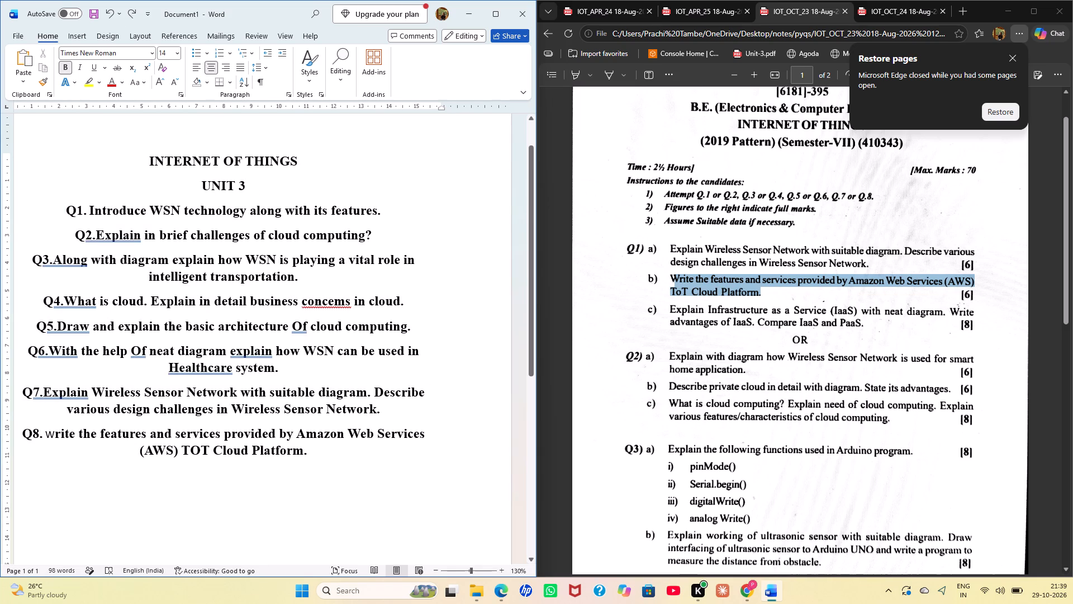
# Justify the Q1 to Q8 question paragraphs, leaving the two headings out of the selection.
pyautogui.moveTo(64, 205); pyautogui.dragTo(301, 424)
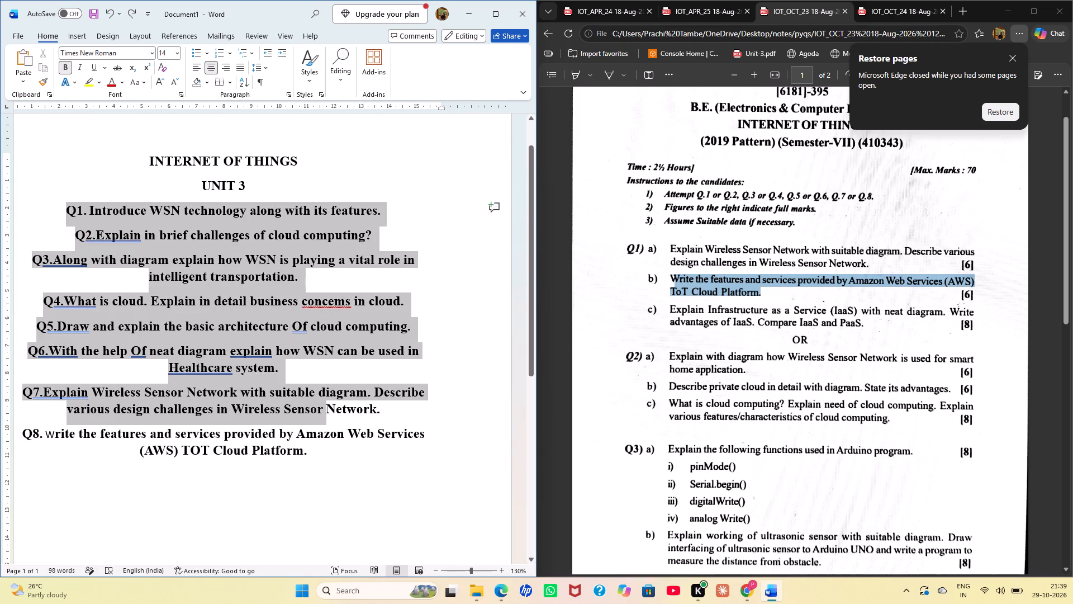
pyautogui.moveTo(301, 424); pyautogui.dragTo(319, 457)
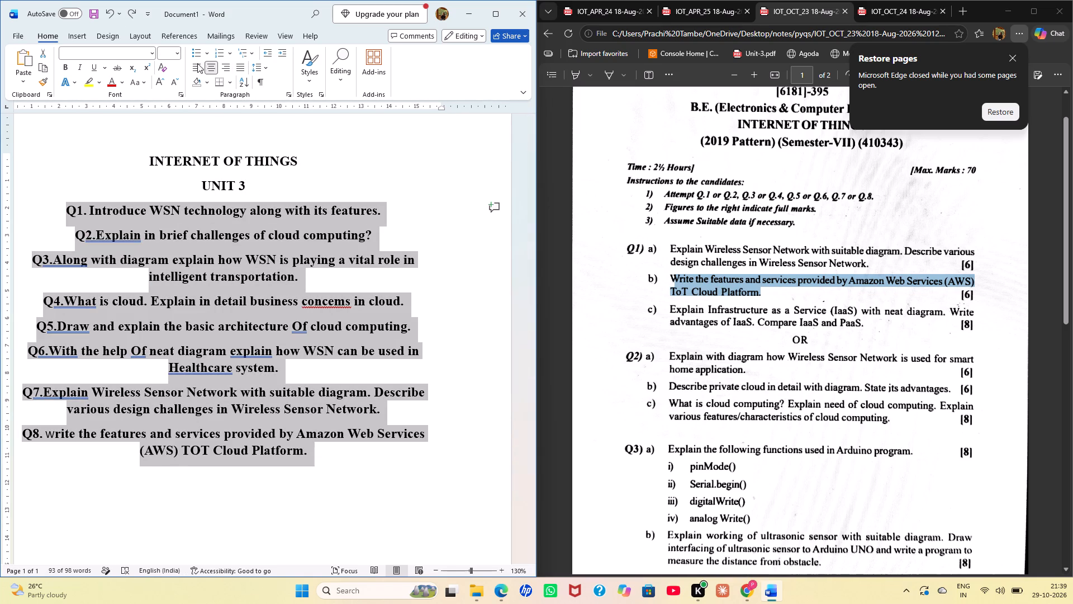
pyautogui.click(194, 64)
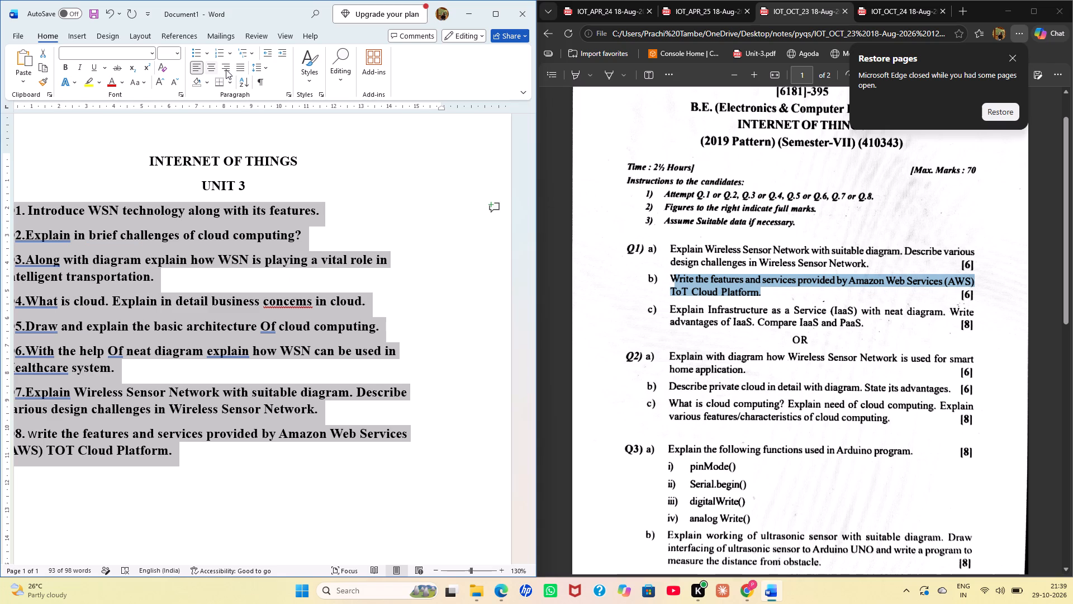
pyautogui.click(241, 67)
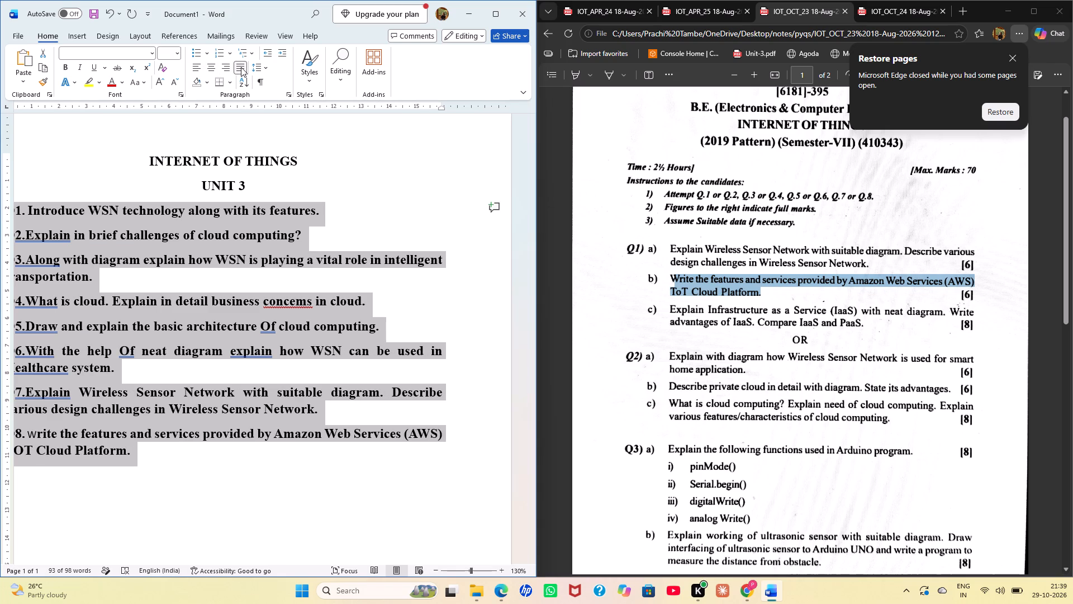
pyautogui.hscroll(2, 138, 330)
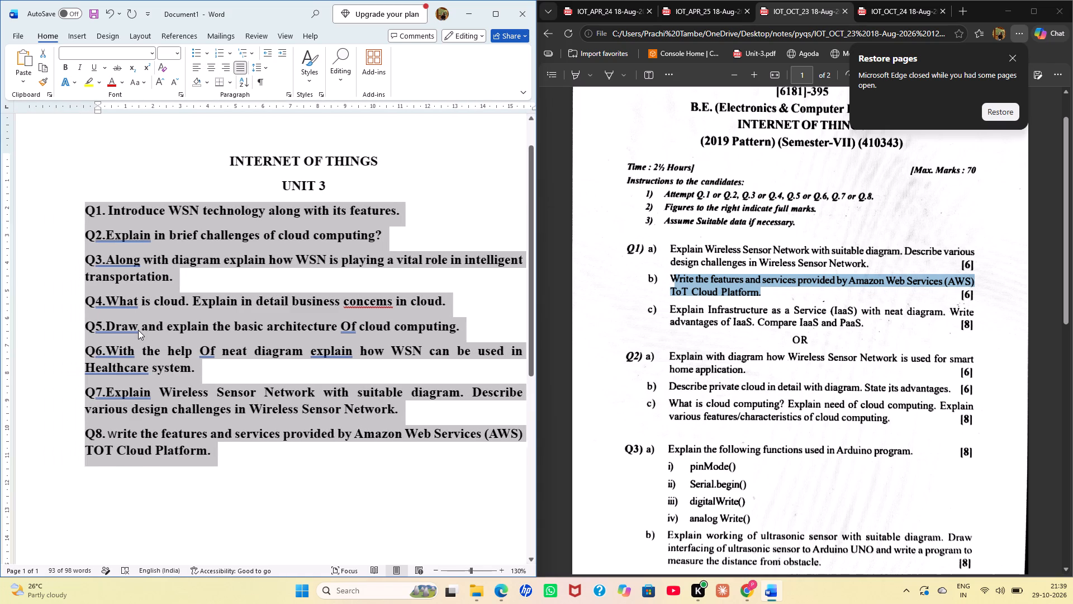
# Add the labels Q9., Q10., Q11. and Q12. on separate lines below Q8.
pyautogui.click(235, 458)
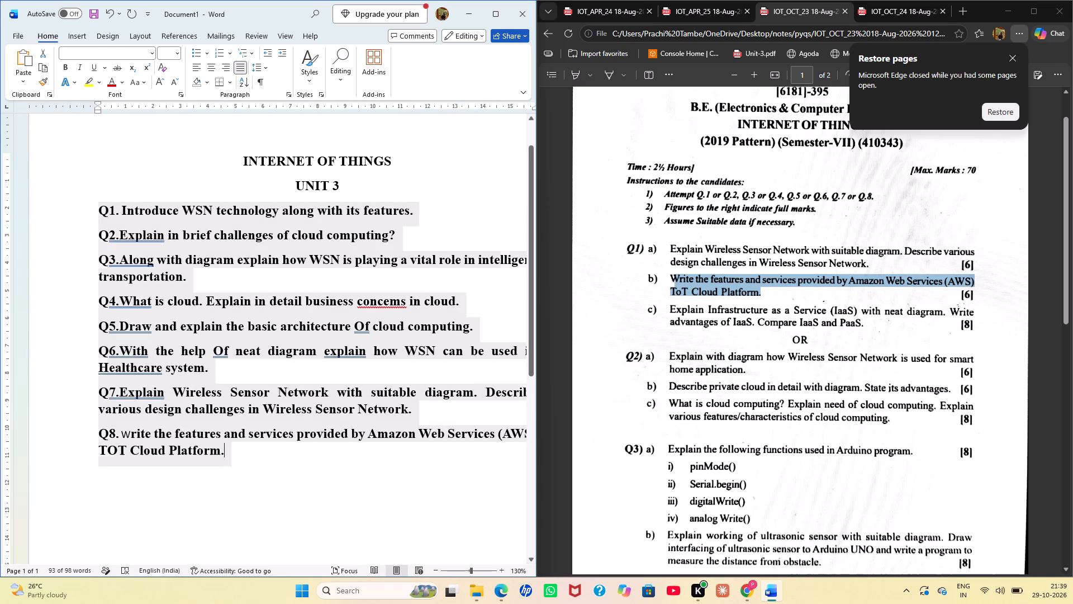
pyautogui.press('Return')
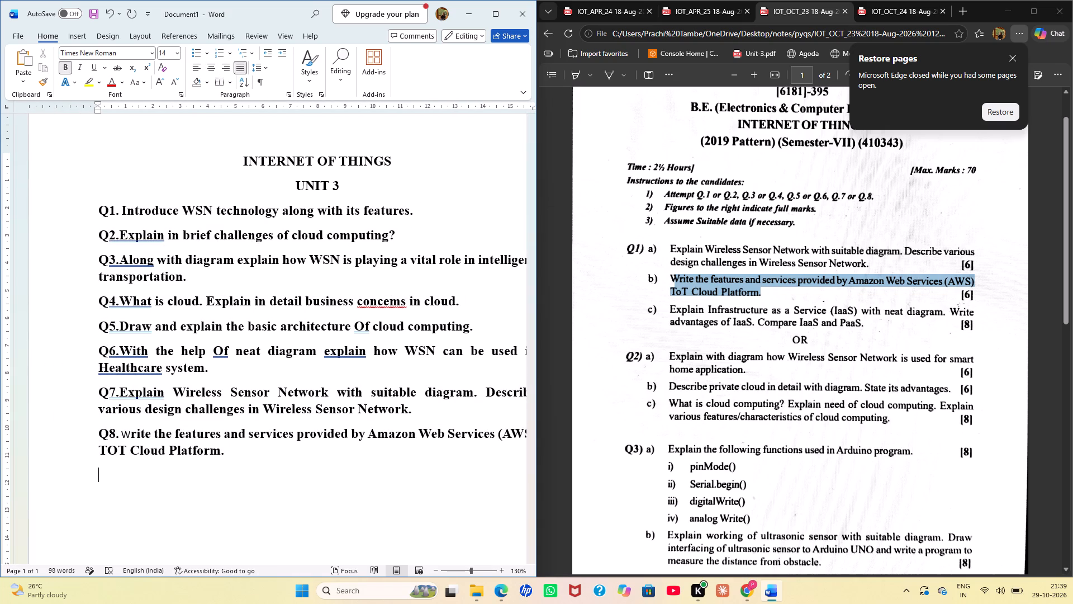
pyautogui.press('q')
pyautogui.write('9.')
pyautogui.press('Return')
pyautogui.write('Q10.')
pyautogui.press('Return')
pyautogui.write('Q11,')
pyautogui.press('BackSpace')
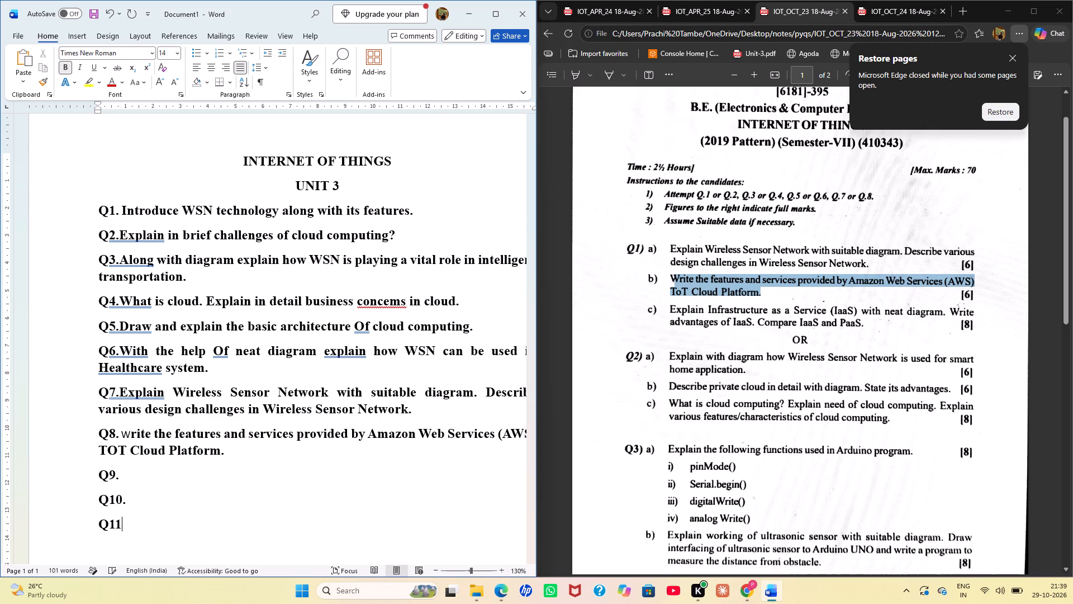
pyautogui.press('.')
pyautogui.press('Return')
pyautogui.write('Q12')
pyautogui.press('.')
# Copy question 1 c), on Infrastructure as a Service and comparing IaaS and PaaS, from the IOT_OCT_23 paper after the Q9. label.
pyautogui.click(861, 323)
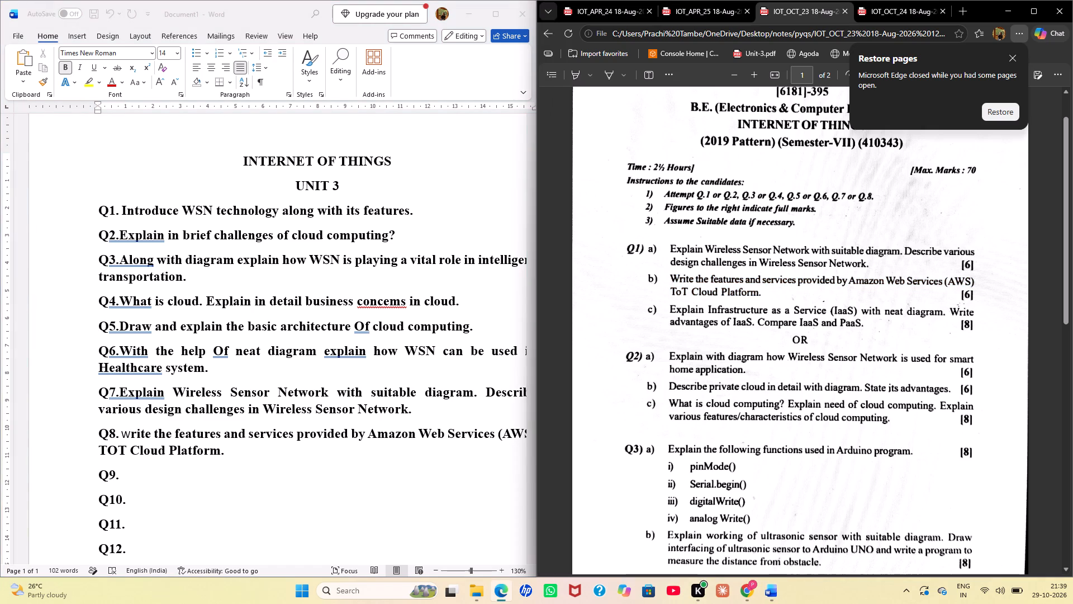
pyautogui.moveTo(865, 324); pyautogui.dragTo(670, 310)
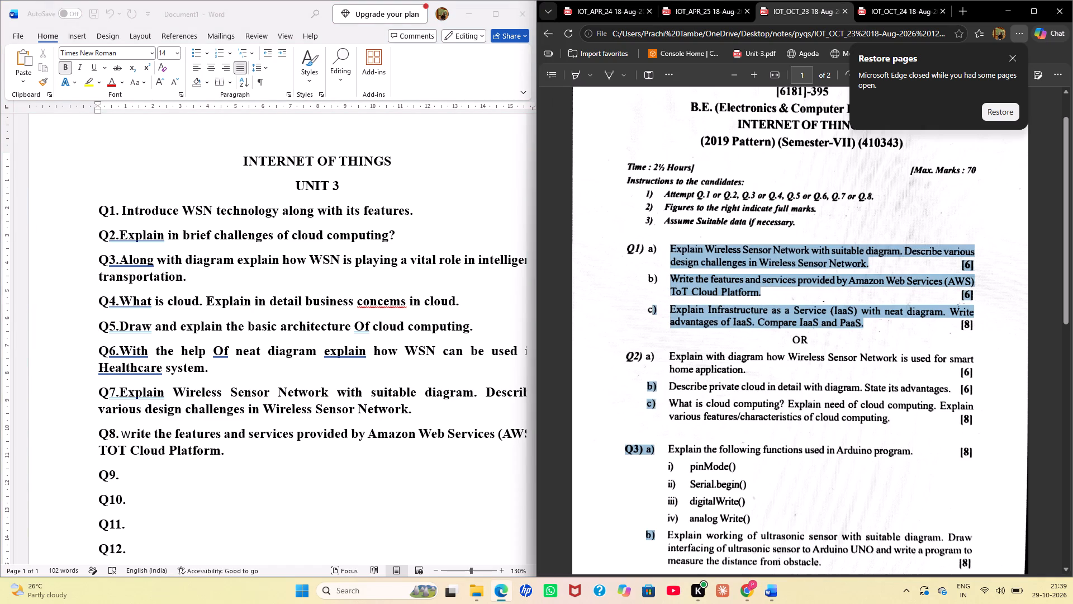
pyautogui.moveTo(670, 310); pyautogui.dragTo(677, 309)
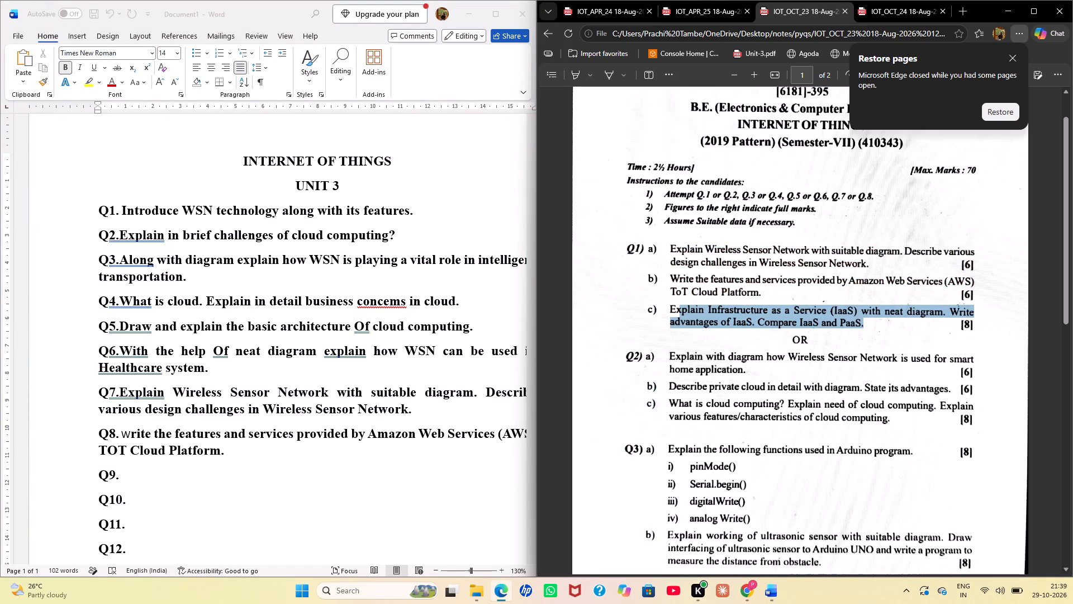
pyautogui.moveTo(677, 309); pyautogui.dragTo(670, 308)
pyautogui.click(670, 308)
pyautogui.moveTo(670, 308); pyautogui.dragTo(879, 324)
pyautogui.hotkey('ctrl', 'c')
pyautogui.click(130, 473)
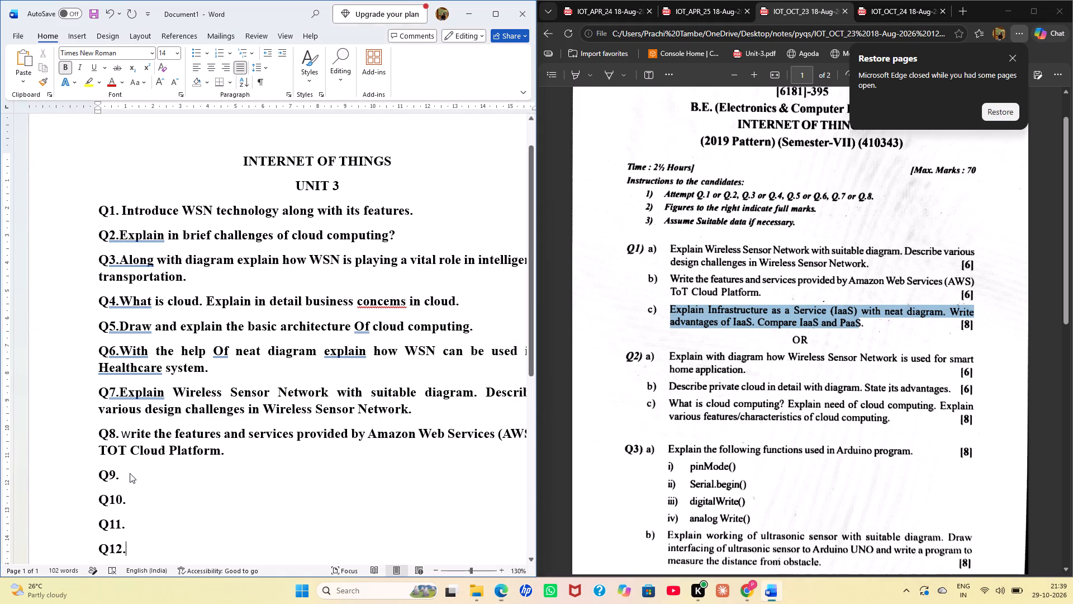
# Paste the copied Infrastructure as a Service question after the Q9. label in the Word document.
pyautogui.click(128, 473)
pyautogui.hotkey('ctrl', 'v')
# Copy question 2 a), on Wireless Sensor Network for smart home application, from the IOT_OCT_23 paper after the Q10. label.
pyautogui.scroll(-1, 128, 473)
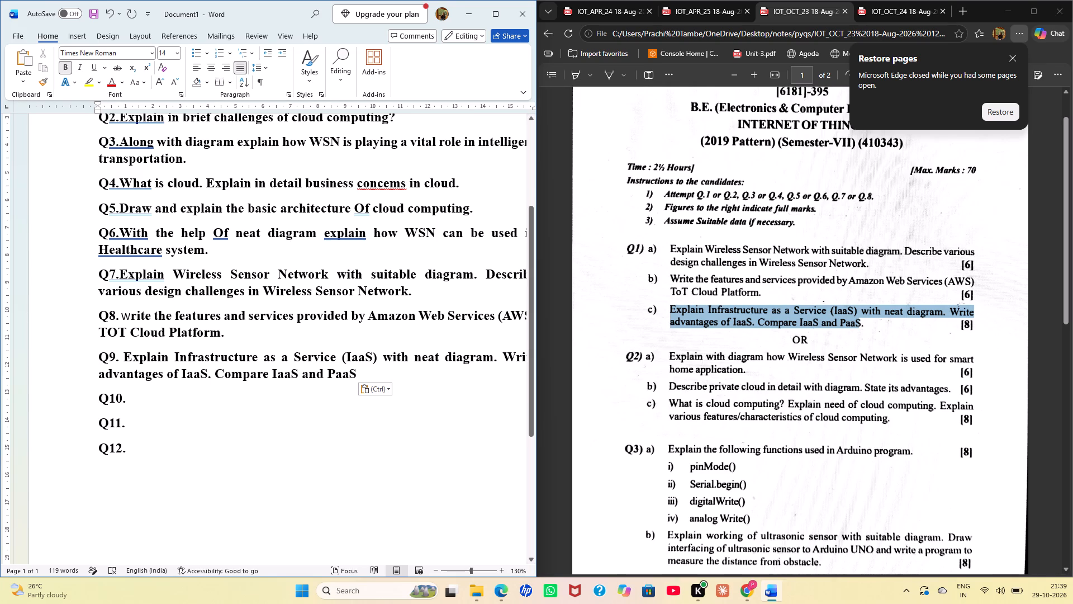
pyautogui.moveTo(751, 370); pyautogui.dragTo(678, 358)
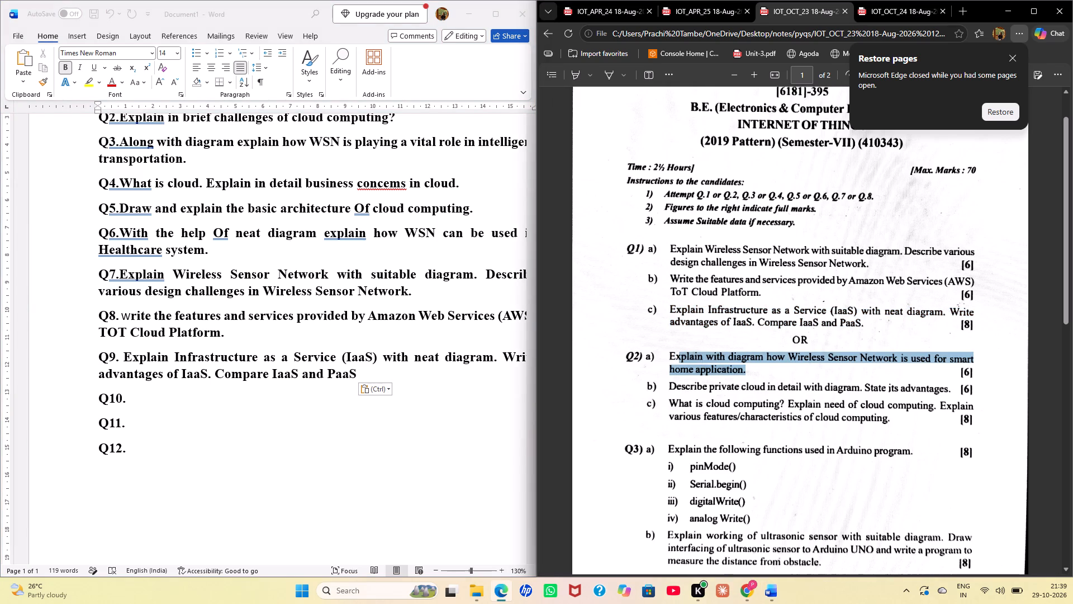
pyautogui.moveTo(678, 358); pyautogui.dragTo(662, 356)
pyautogui.hotkey('ctrl', 'c')
pyautogui.click(140, 400)
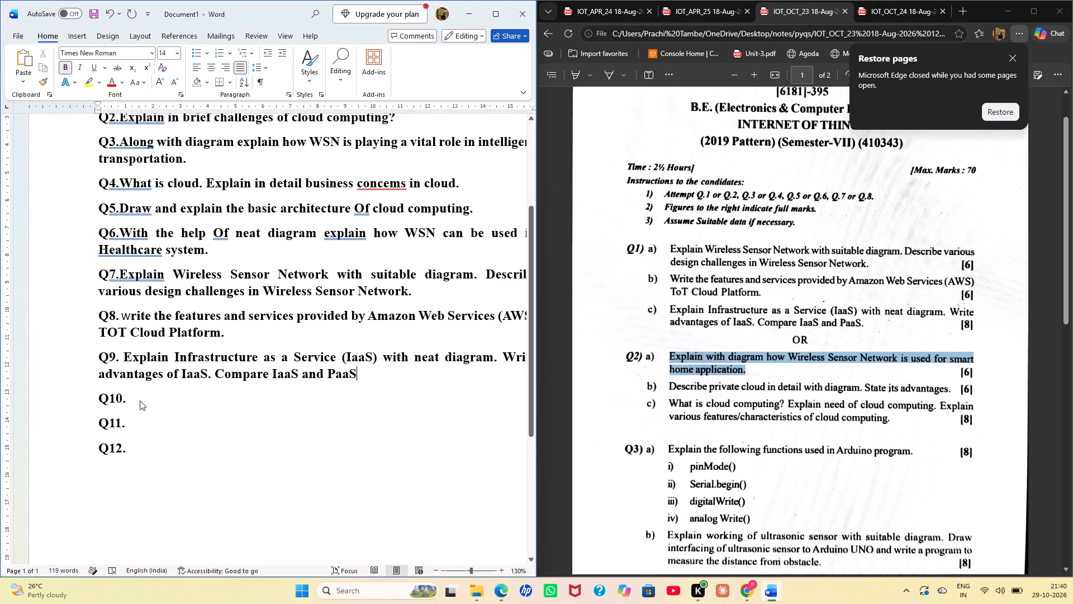
pyautogui.click(132, 399)
pyautogui.hotkey('ctrl', 'v')
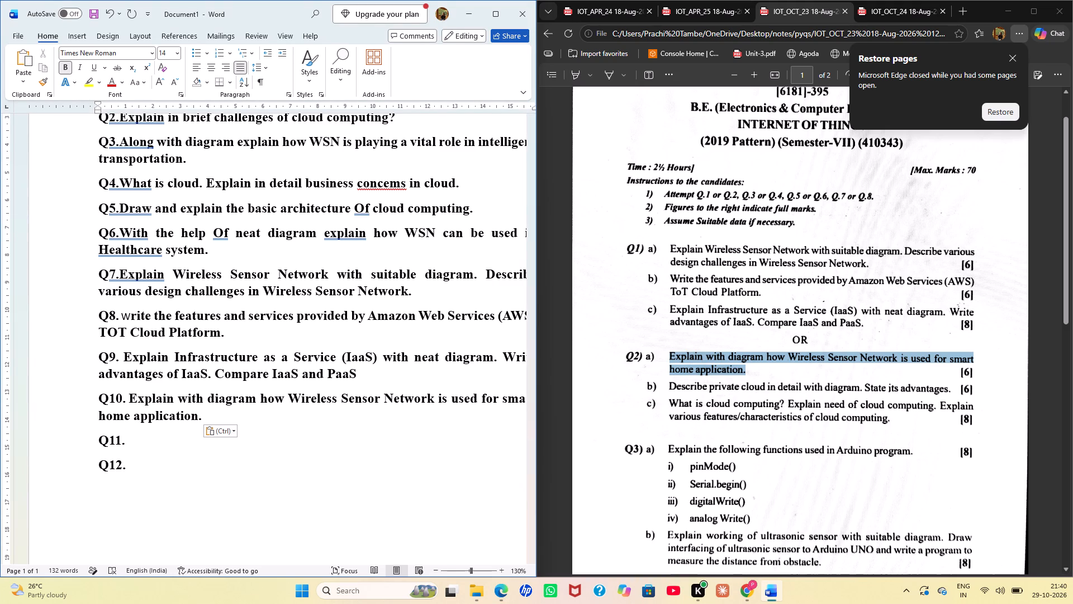
# Copy question 2 b), on describing private cloud with diagram and its advantages, from the IOT_OCT_23 paper after the Q11. label.
pyautogui.moveTo(952, 391); pyautogui.dragTo(674, 389)
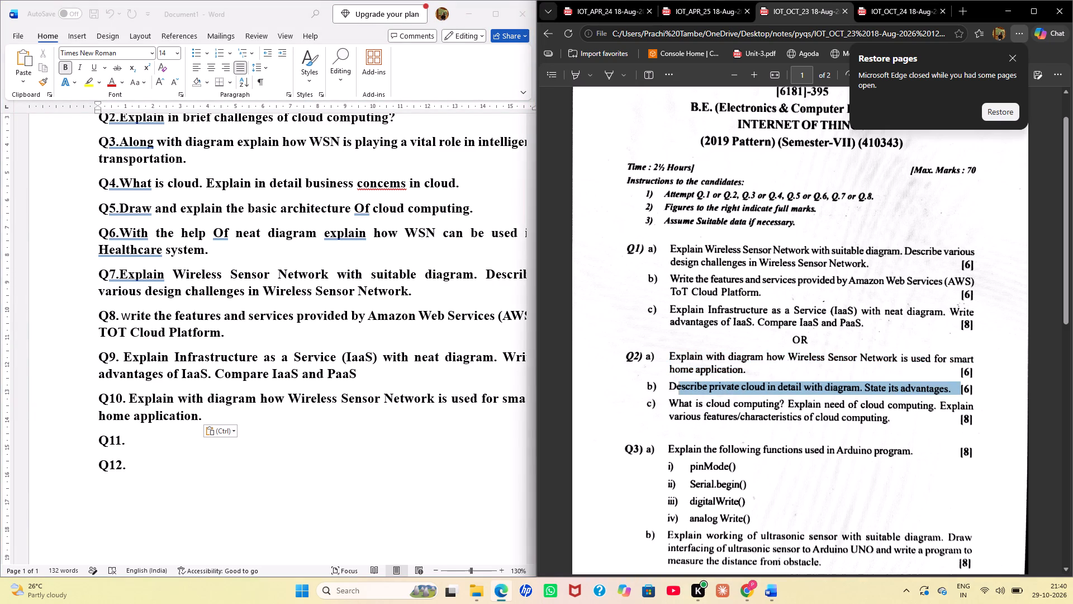
pyautogui.moveTo(674, 389); pyautogui.dragTo(666, 385)
pyautogui.moveTo(666, 385); pyautogui.dragTo(666, 384)
pyautogui.moveTo(666, 384); pyautogui.dragTo(914, 388)
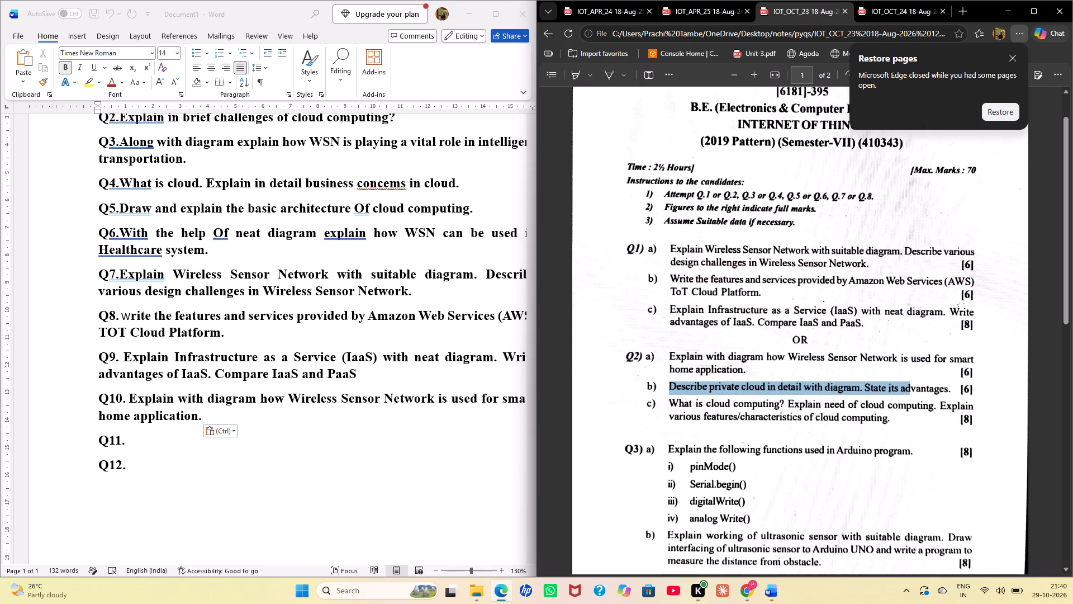
pyautogui.moveTo(914, 388); pyautogui.dragTo(956, 393)
pyautogui.moveTo(956, 393); pyautogui.dragTo(948, 395)
pyautogui.hotkey('ctrl', 'c')
pyautogui.click(132, 437)
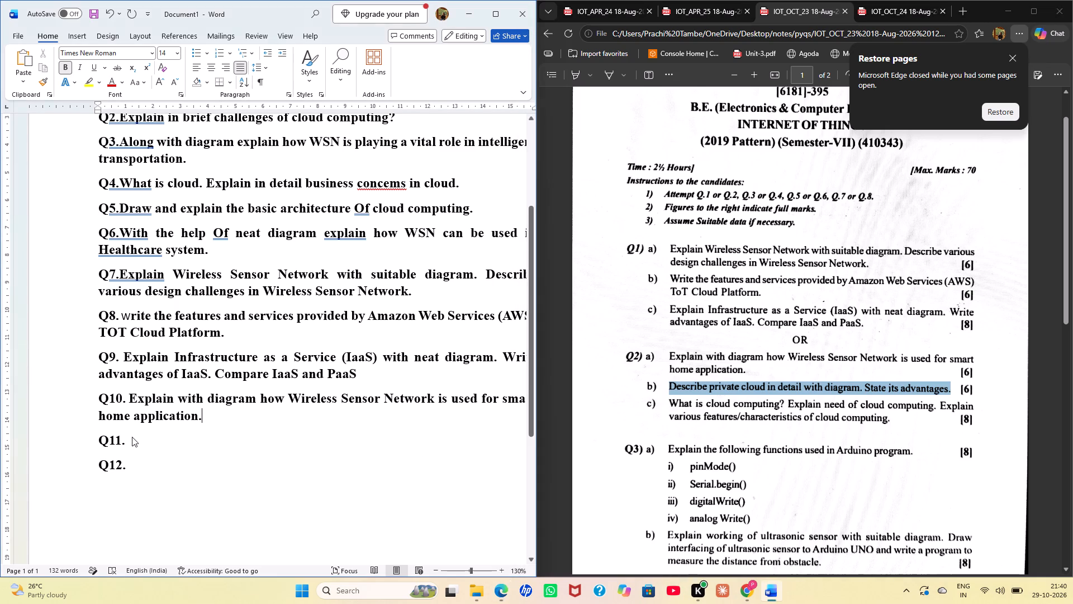
pyautogui.click(130, 439)
pyautogui.hotkey('ctrl', 'v')
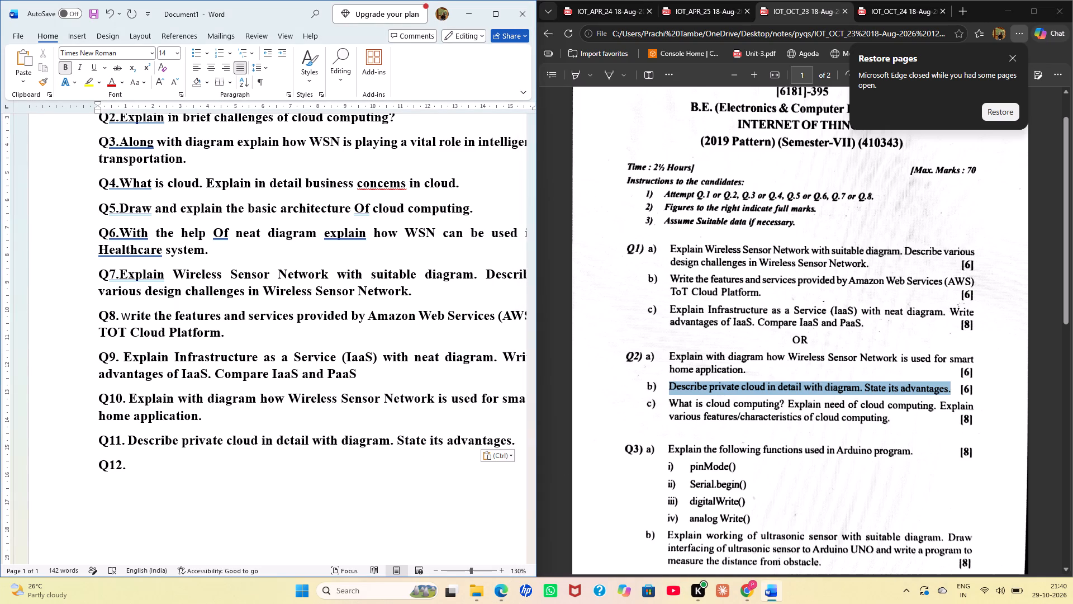
# Select question 2 c), on cloud computing, its need and its features/characteristics, in the IOT_OCT_23 paper.
pyautogui.moveTo(892, 418); pyautogui.dragTo(663, 400)
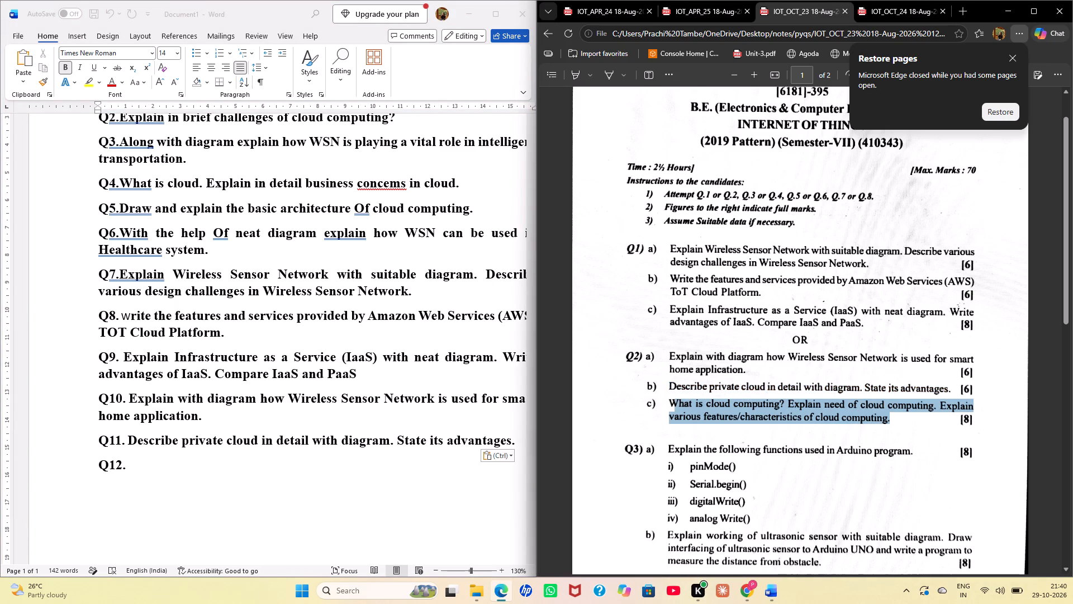
# Copy question 2 c), on cloud computing, its need and its features/characteristics, from the IOT_OCT_23 paper for the Q12. label.
pyautogui.moveTo(663, 400); pyautogui.dragTo(666, 399)
pyautogui.moveTo(666, 399); pyautogui.dragTo(894, 424)
pyautogui.hotkey('ctrl', 'c')
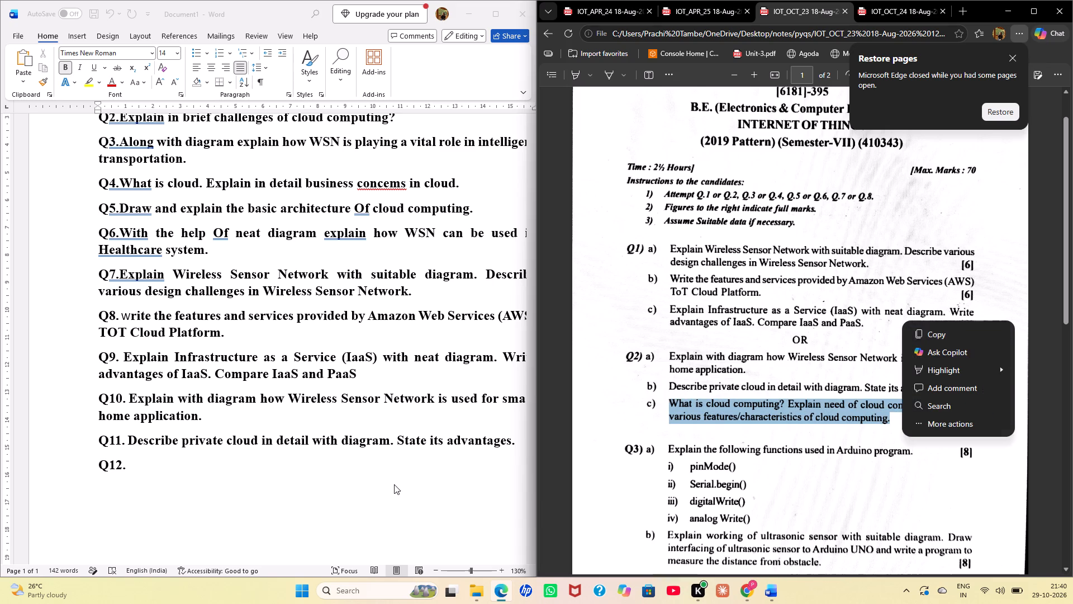
# Paste the copied question on cloud computing, its need and its features/characteristics after the Q12. label in the Word document.
pyautogui.click(139, 463)
pyautogui.click(136, 464)
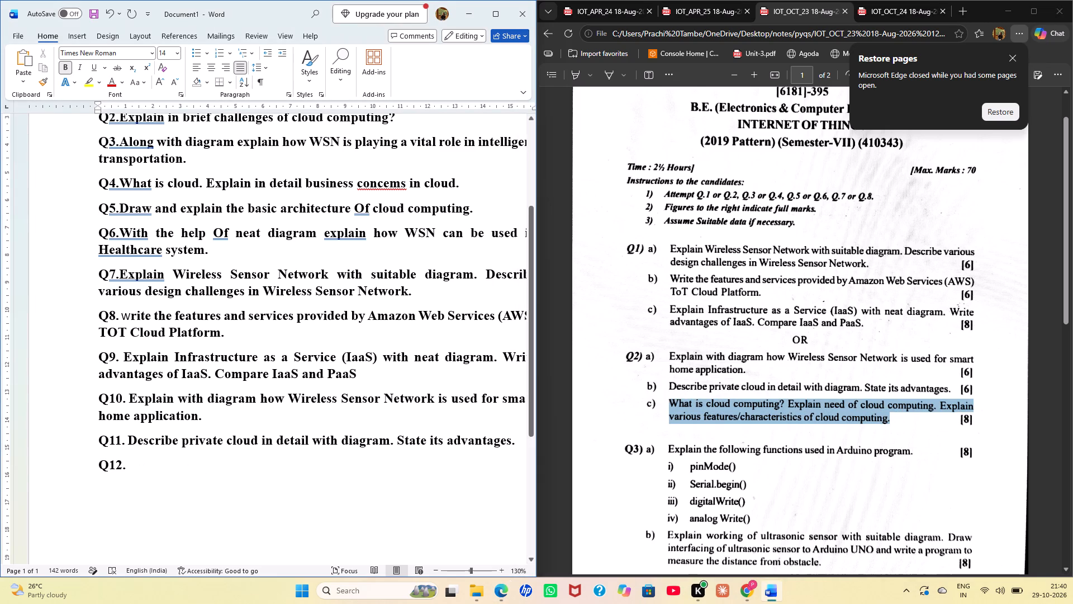
pyautogui.hotkey('ctrl', 'v')
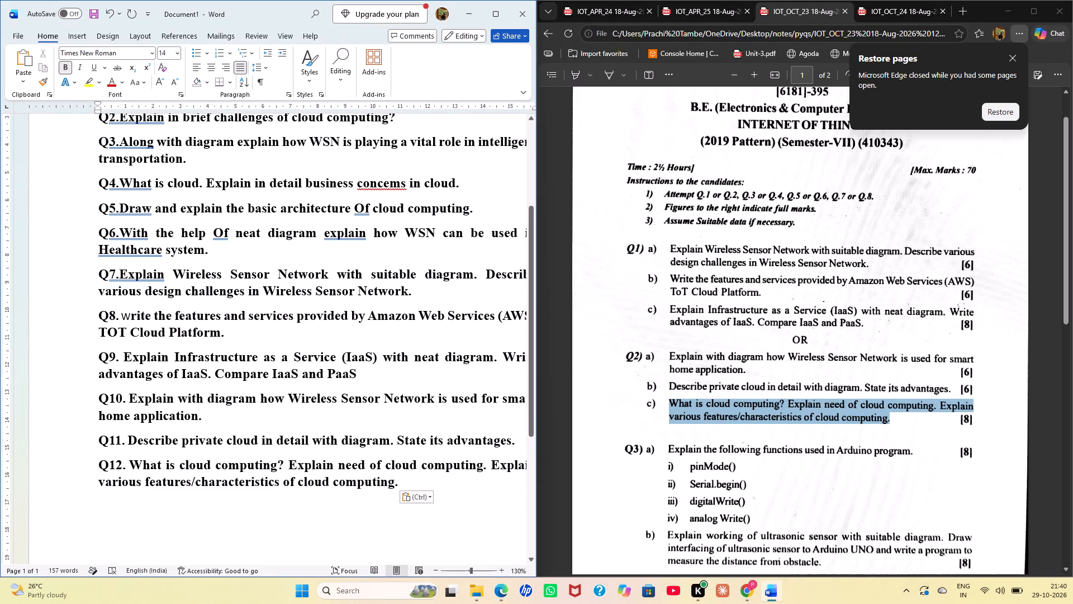
# Switch to the IOT_APR_25 paper and compare its Q1 and Q2 questions with those already in the Word list.
pyautogui.hscroll(1, 136, 464)
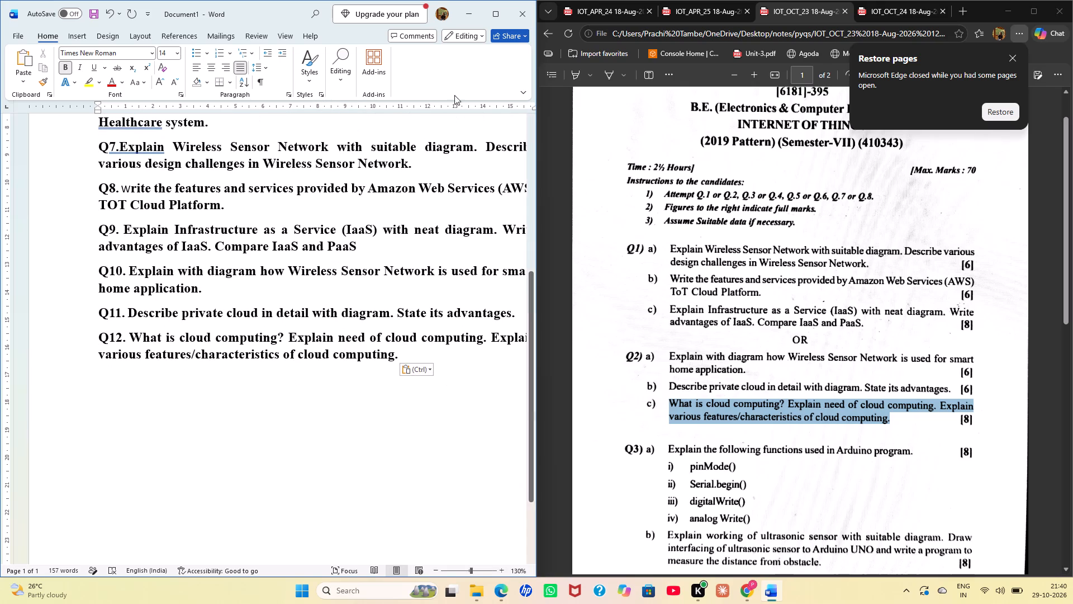
pyautogui.click(710, 12)
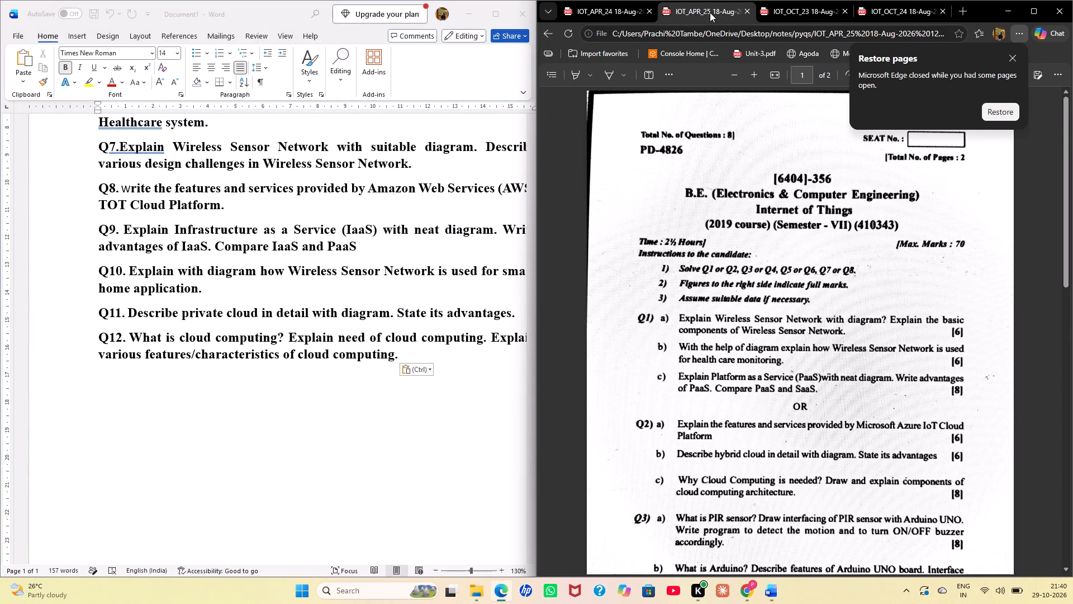
pyautogui.scroll(-1, 781, 336)
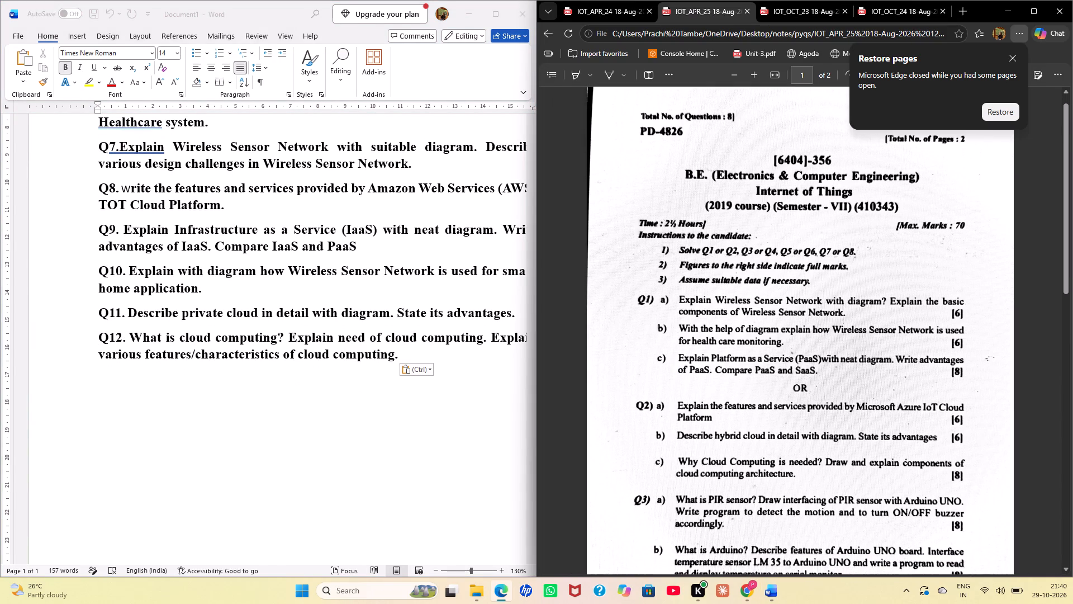
pyautogui.scroll(-1, 781, 336)
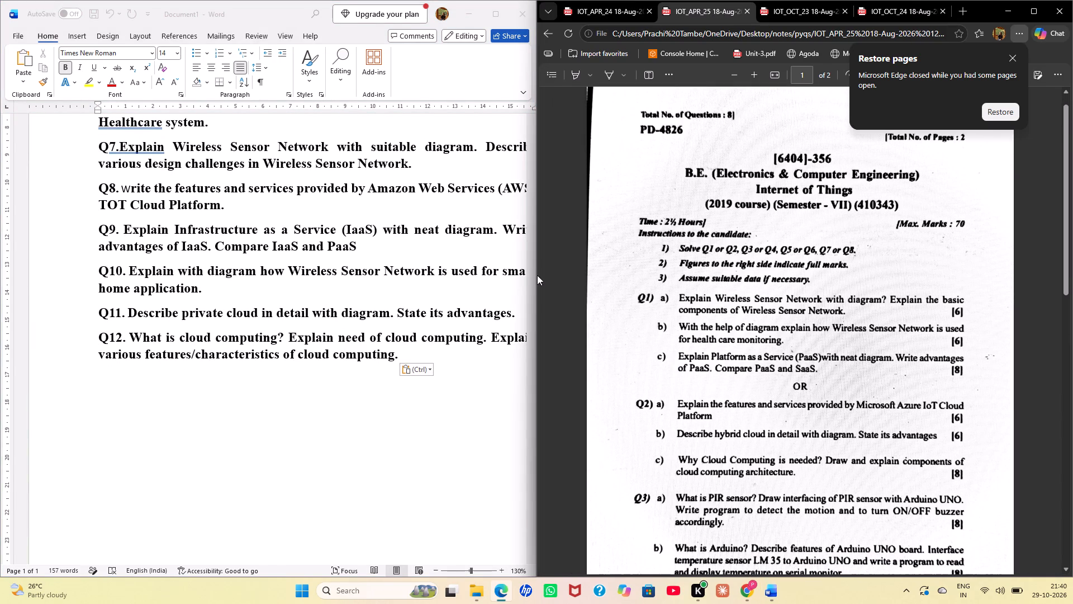
pyautogui.scroll(1, 244, 270)
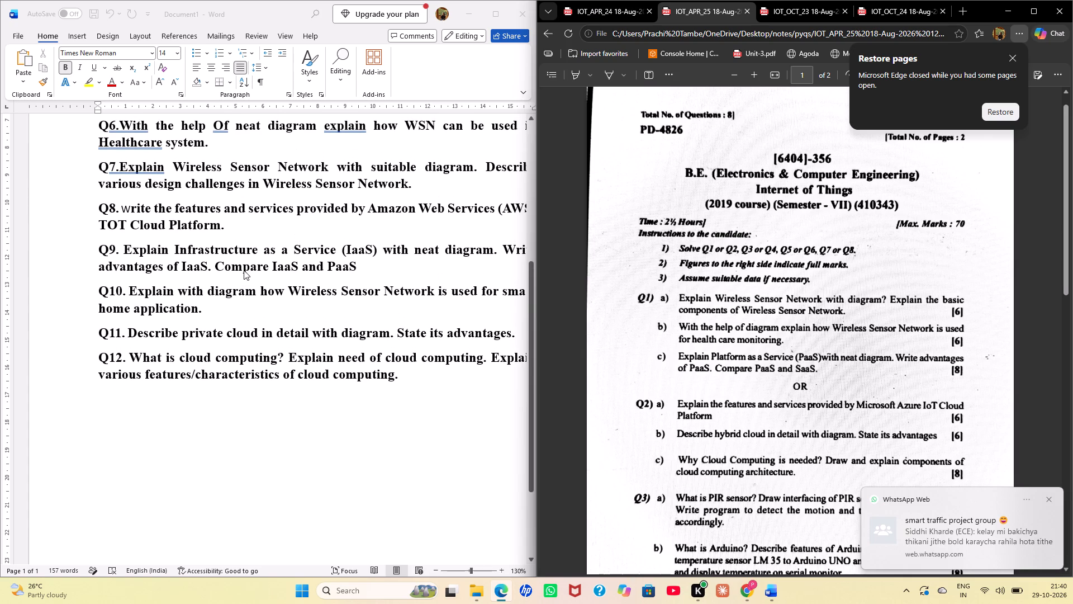
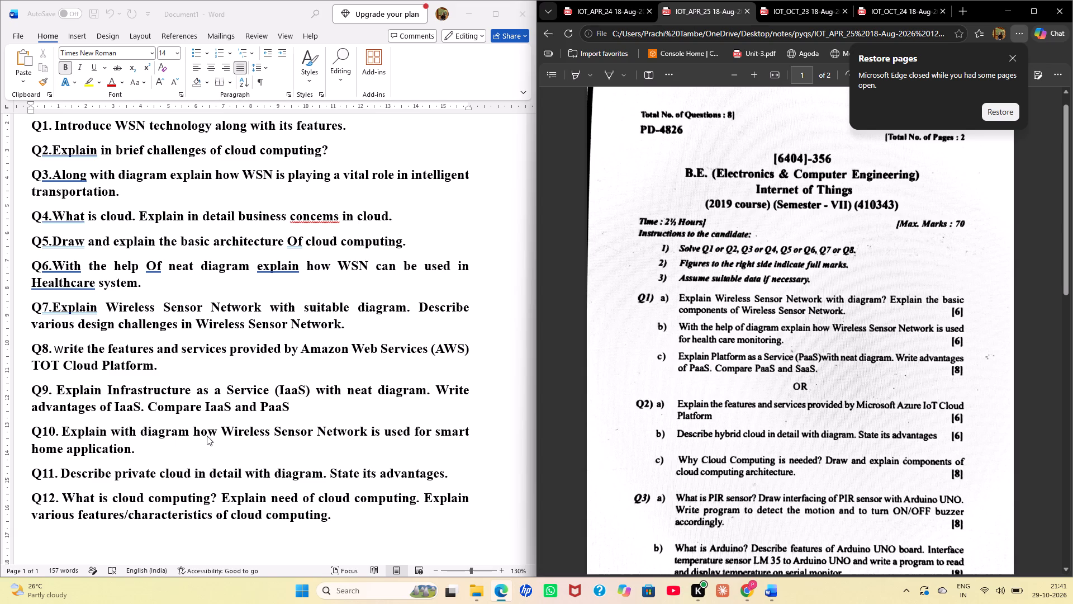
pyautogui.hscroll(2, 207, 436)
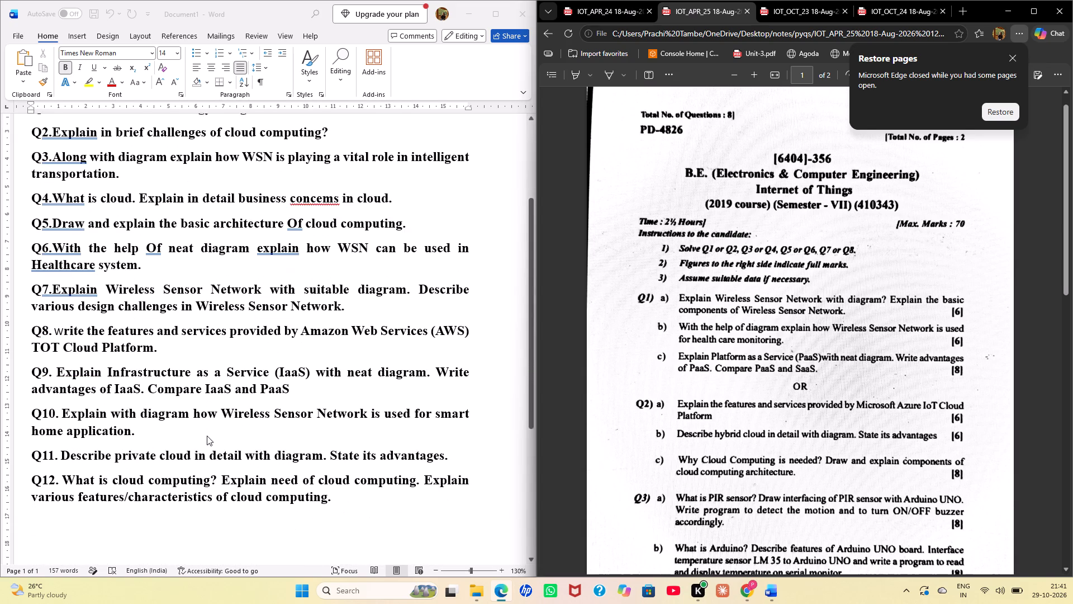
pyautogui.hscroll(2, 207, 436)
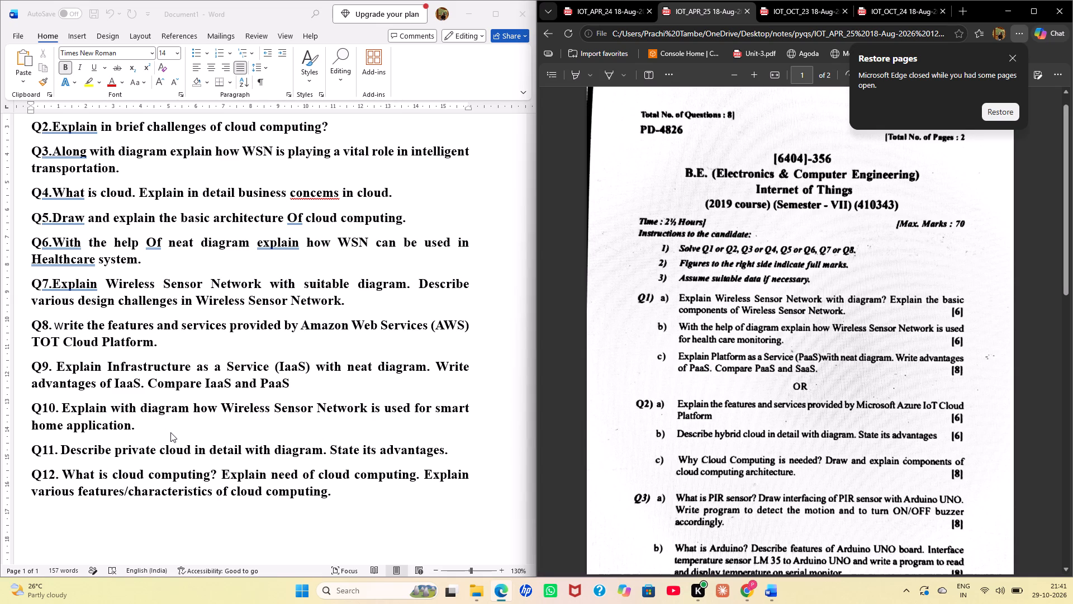
# Review the questions from Q3 to Q12 already in the Word list before continuing with the IOT_APR_25 paper.
pyautogui.scroll(-1, 170, 432)
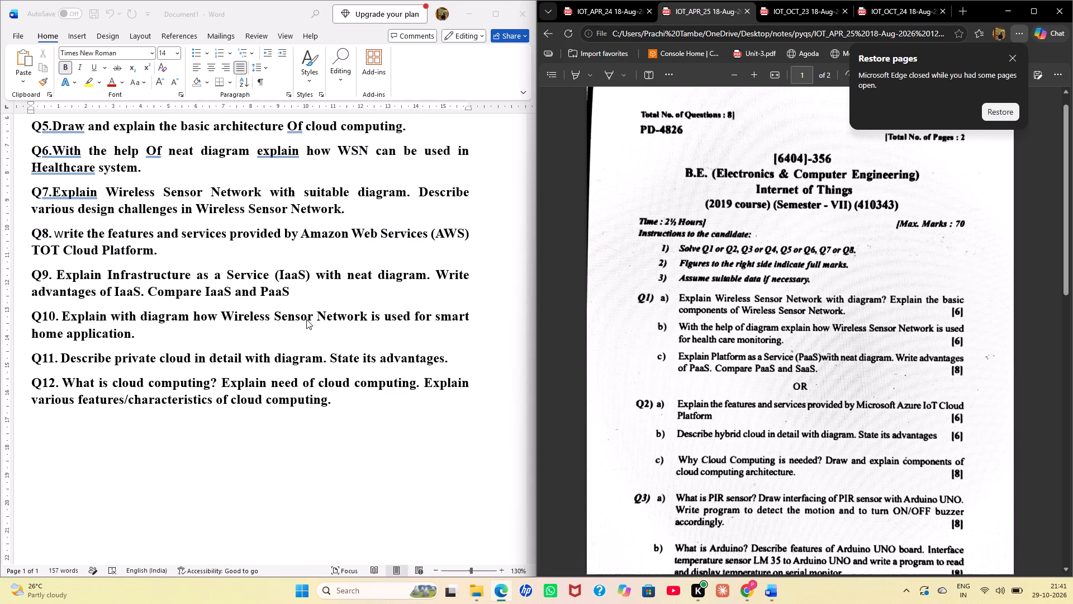
pyautogui.scroll(1, 302, 317)
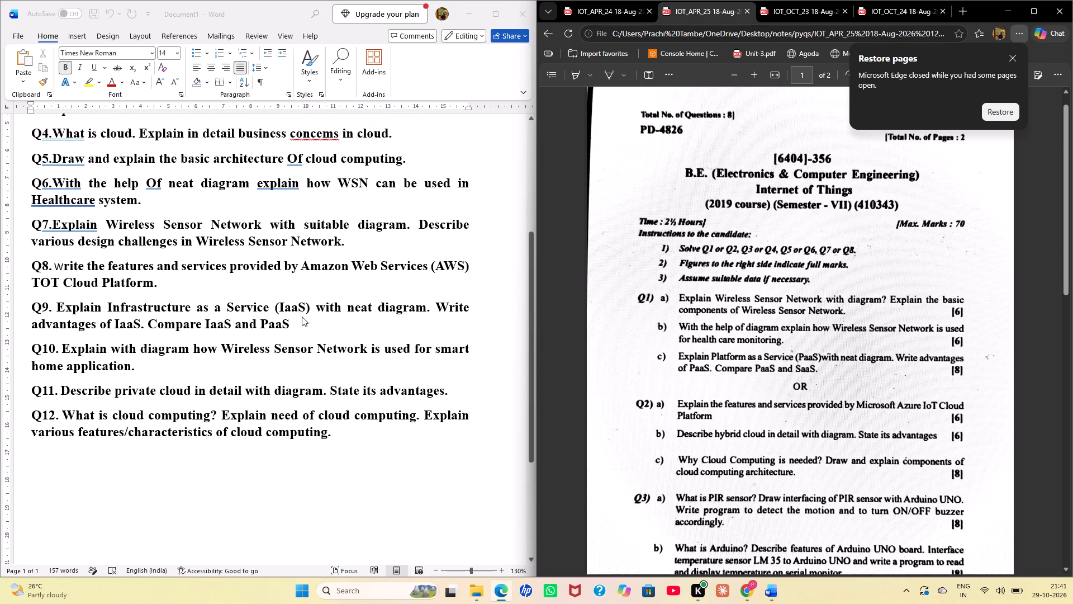
pyautogui.scroll(2, 302, 317)
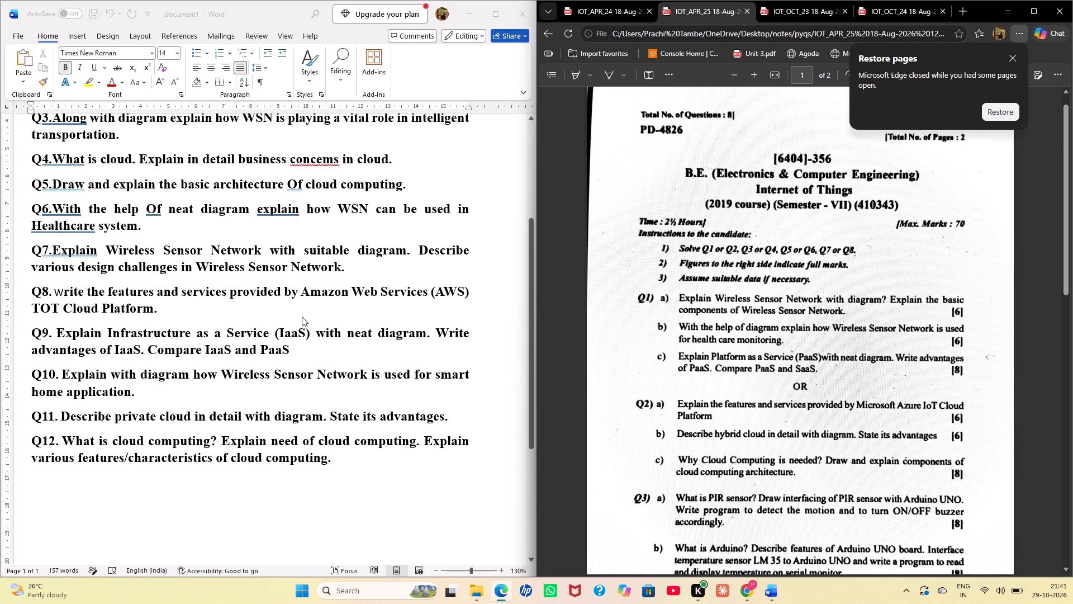
pyautogui.scroll(2, 302, 317)
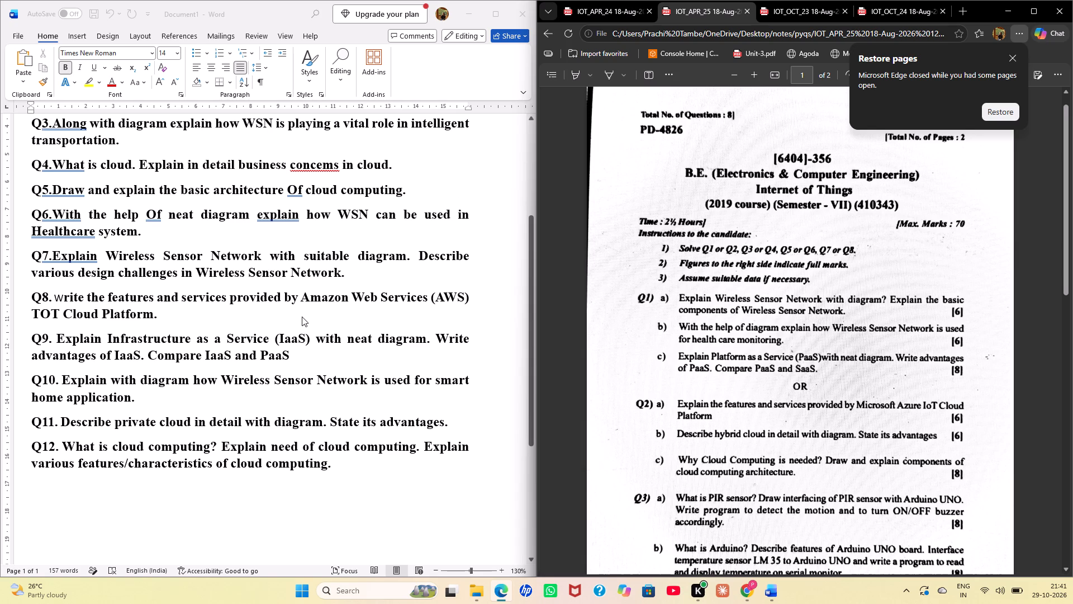
pyautogui.scroll(1, 302, 317)
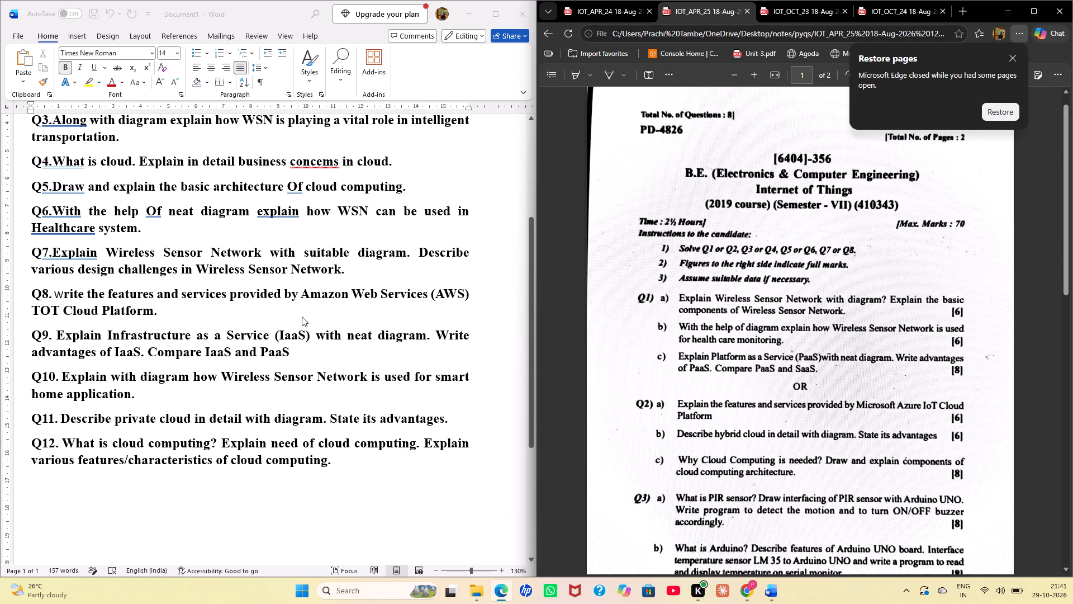
pyautogui.scroll(1, 302, 317)
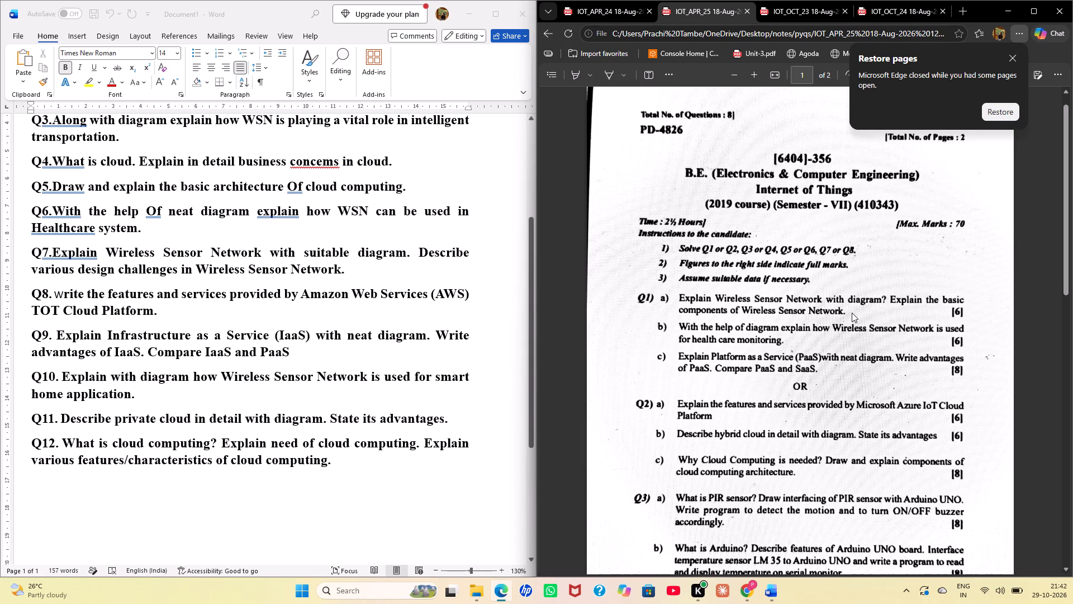
# Copy question 1 a), on Wireless Sensor Network and its basic components, from the IOT_APR_25 paper as Q13. below Q12.
pyautogui.click(851, 312)
pyautogui.moveTo(853, 312); pyautogui.dragTo(677, 296)
pyautogui.moveTo(677, 296); pyautogui.dragTo(816, 304)
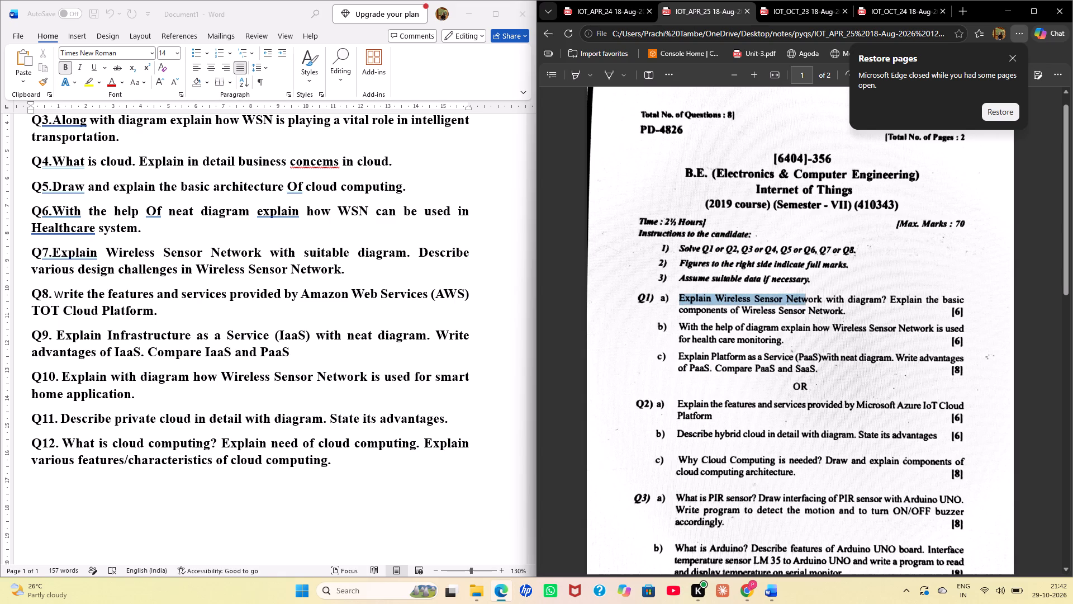
pyautogui.moveTo(816, 304); pyautogui.dragTo(844, 313)
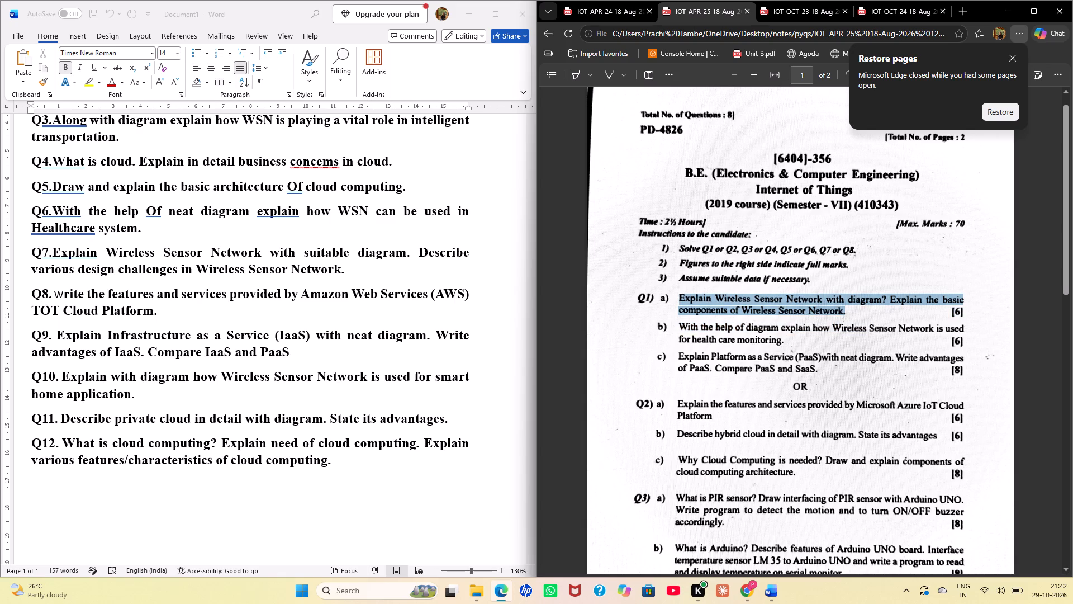
pyautogui.moveTo(844, 313); pyautogui.dragTo(847, 315)
pyautogui.hotkey('ctrl', 'c')
pyautogui.scroll(-1, 344, 432)
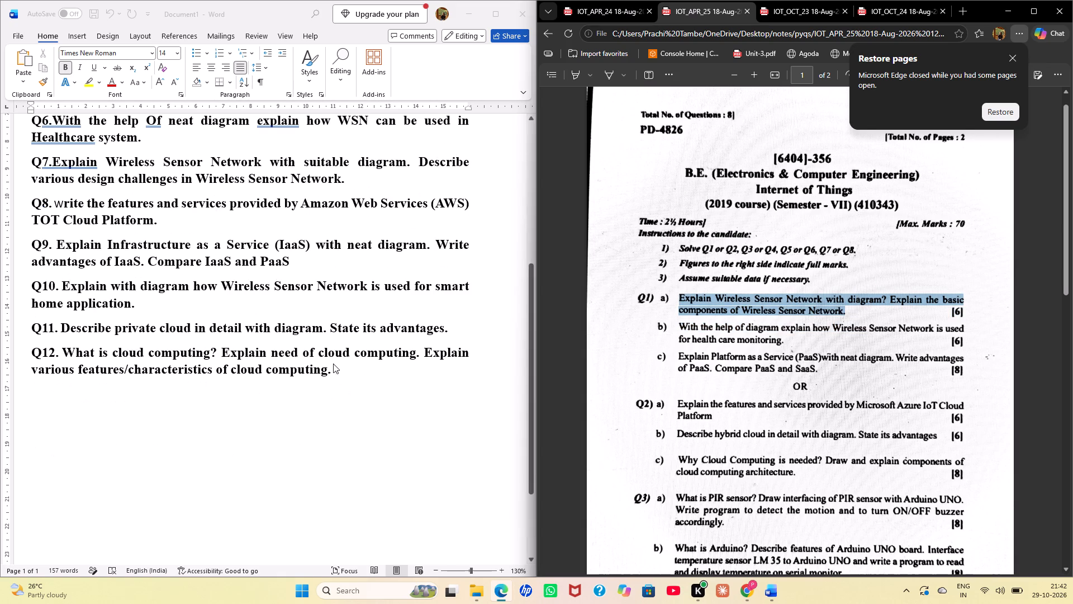
pyautogui.click(333, 364)
pyautogui.press('Return')
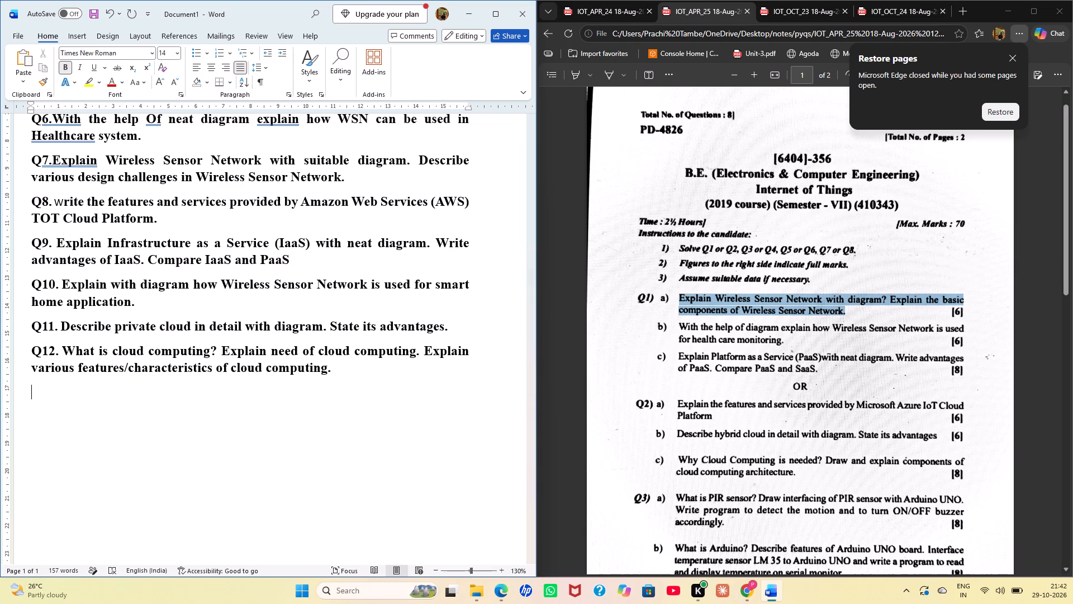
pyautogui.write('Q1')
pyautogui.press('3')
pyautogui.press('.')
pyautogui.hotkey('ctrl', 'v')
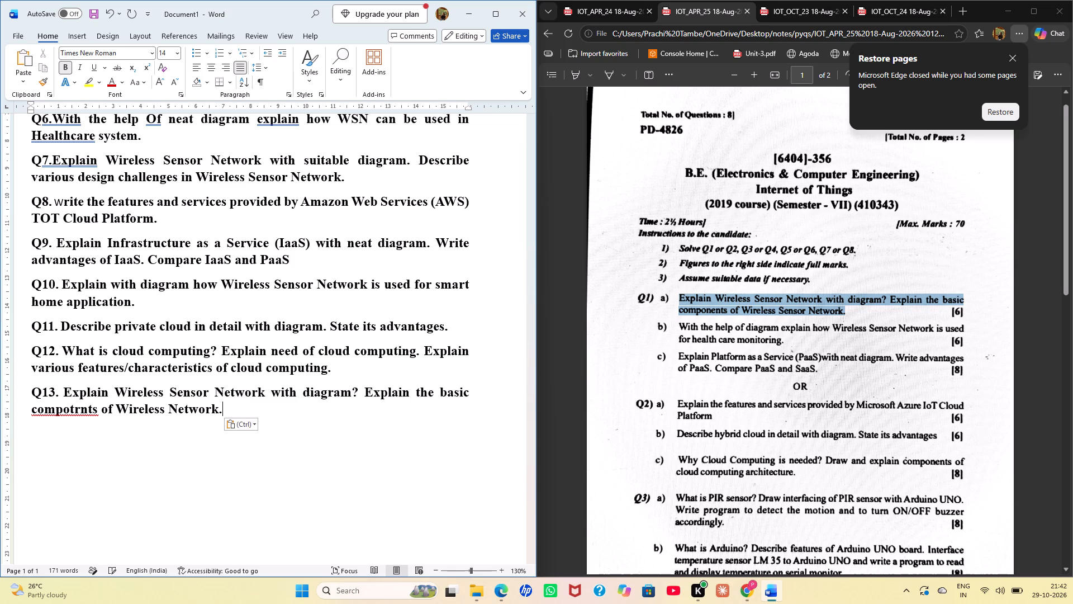
# Correct the misspelled word in Q13 to "components".
pyautogui.click(78, 412)
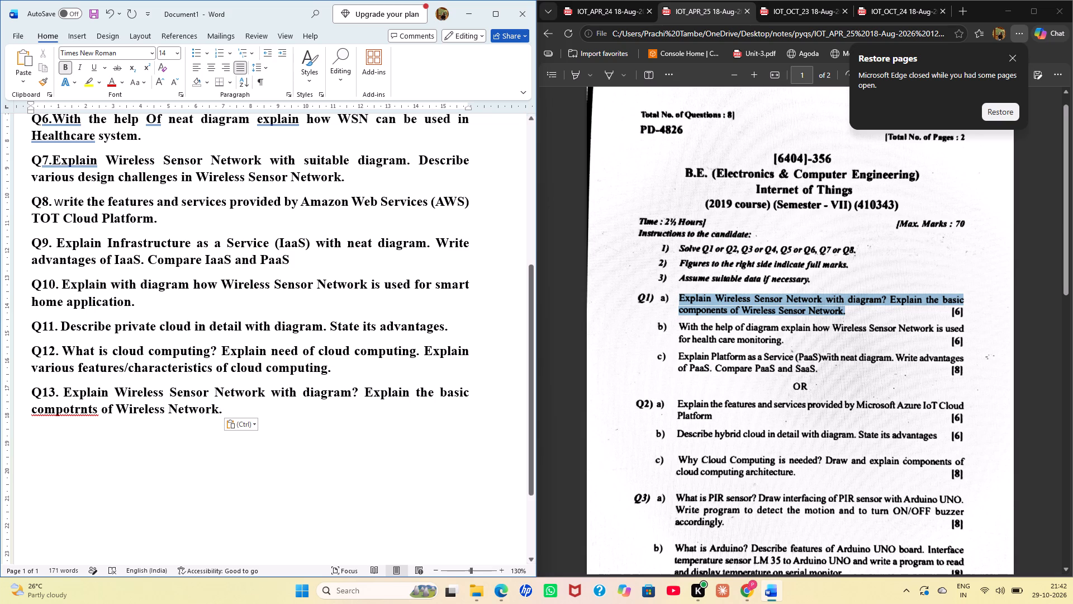
pyautogui.press('BackSpace')
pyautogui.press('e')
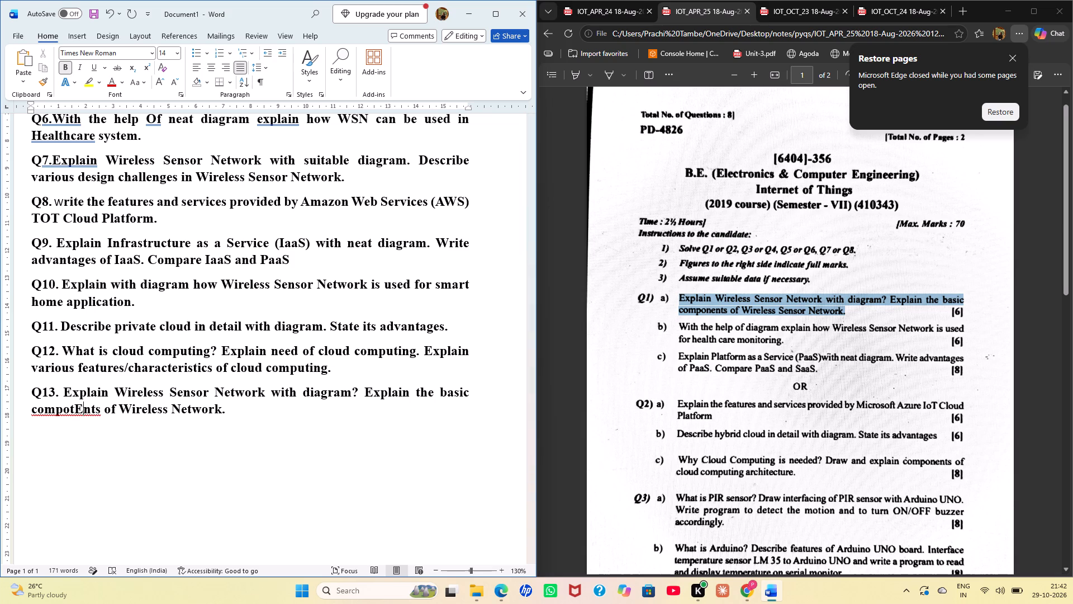
pyautogui.press('BackSpace')
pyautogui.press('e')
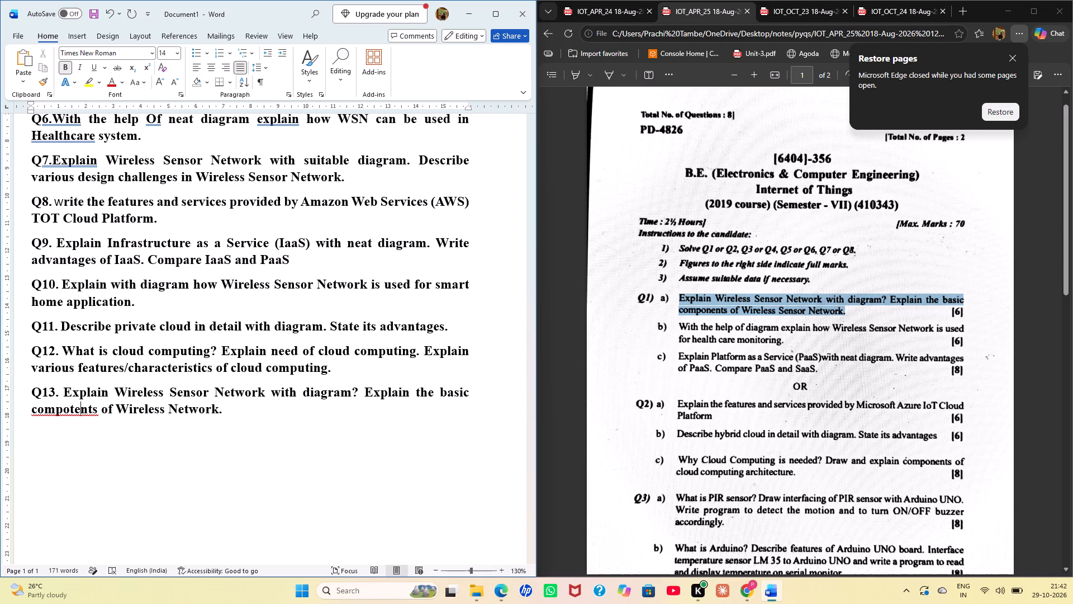
pyautogui.press('BackSpace')
pyautogui.press('BackSpace')
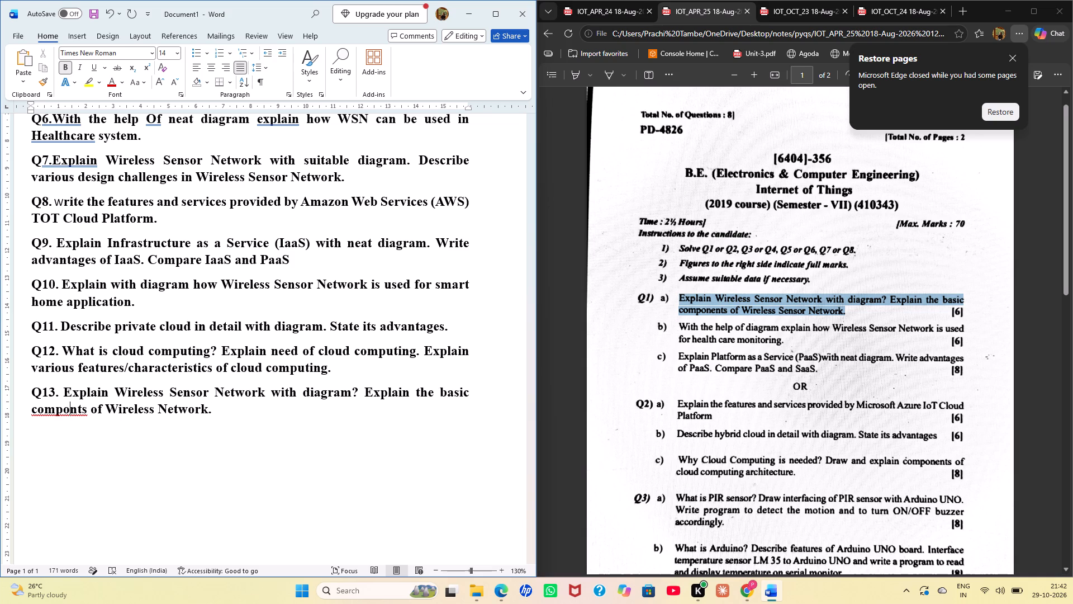
pyautogui.click(75, 410)
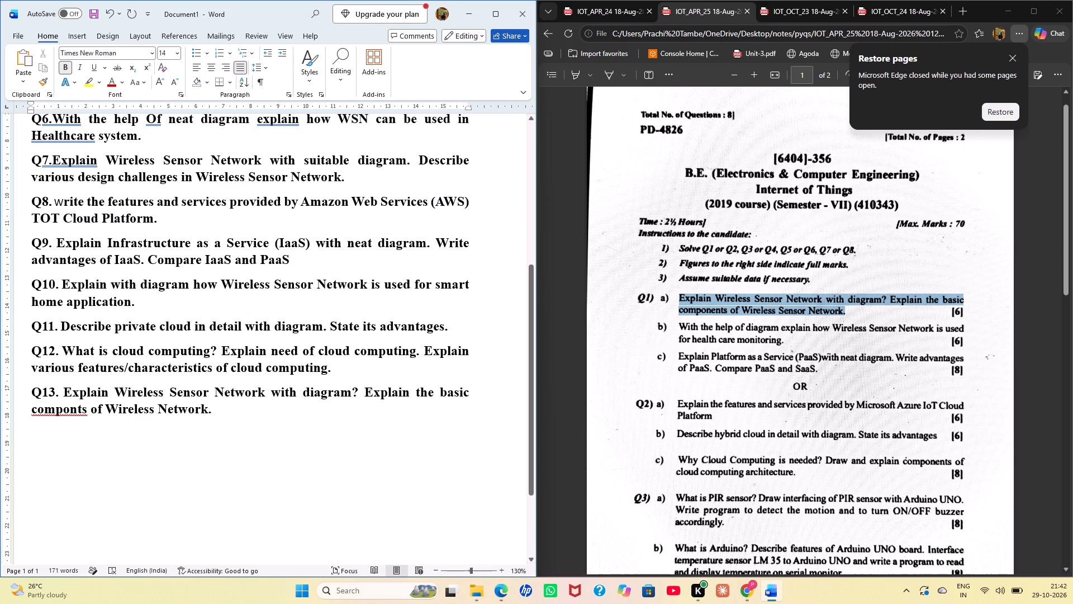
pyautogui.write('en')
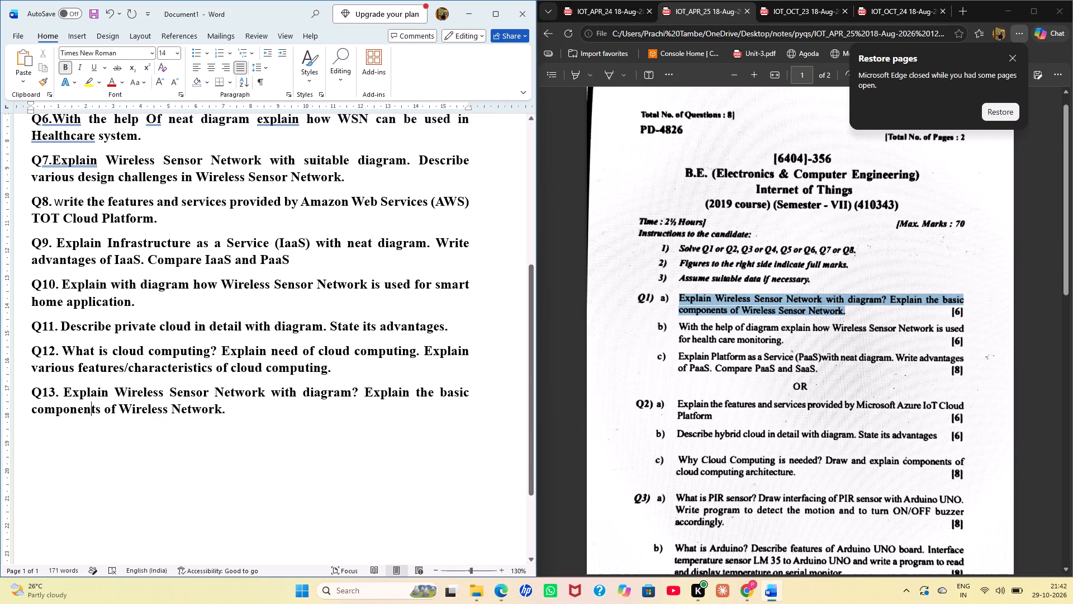
# Add the labels Q14., Q15. and Q16. on separate lines below Q13.
pyautogui.click(231, 414)
pyautogui.press('Return')
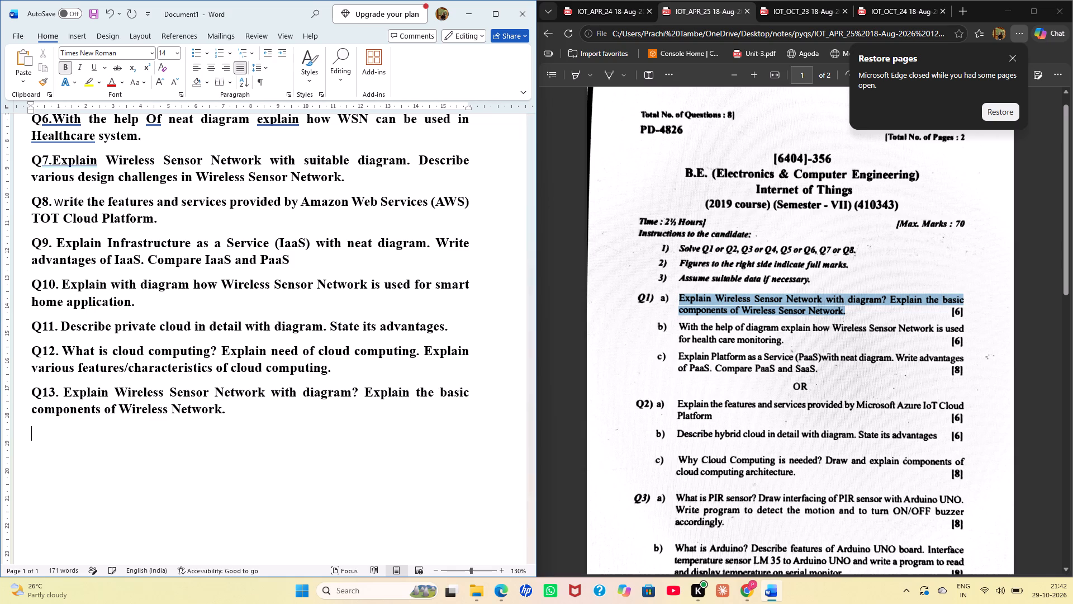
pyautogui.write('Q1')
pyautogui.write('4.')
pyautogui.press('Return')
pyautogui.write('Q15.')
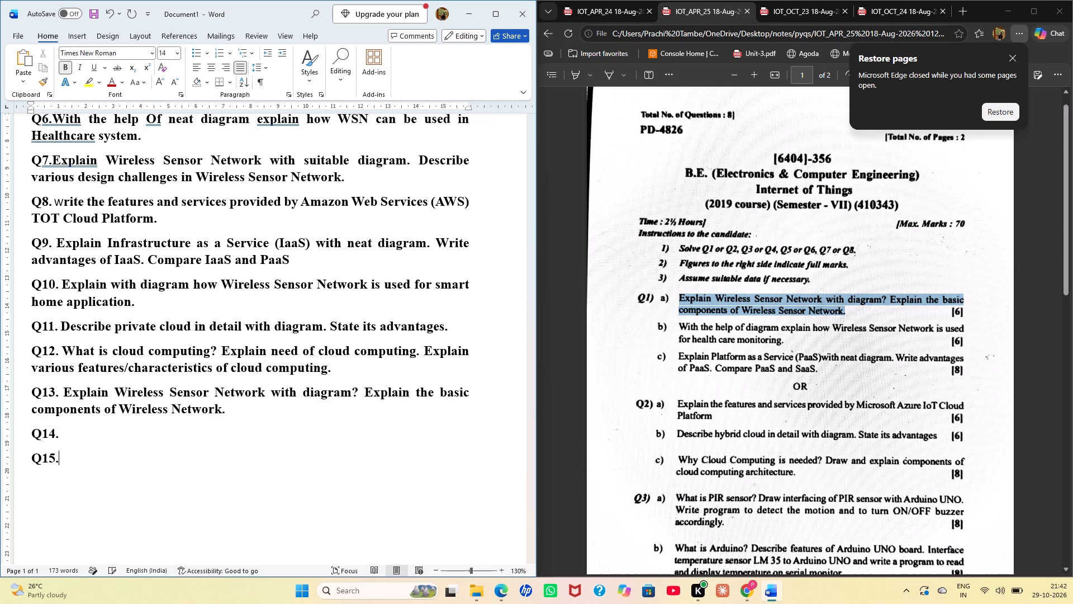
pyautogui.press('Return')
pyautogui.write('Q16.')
# Copy question 1 b), on using Wireless Sensor Network for health care monitoring, from the IOT_APR_25 paper after the Q14. label.
pyautogui.moveTo(785, 343); pyautogui.dragTo(681, 329)
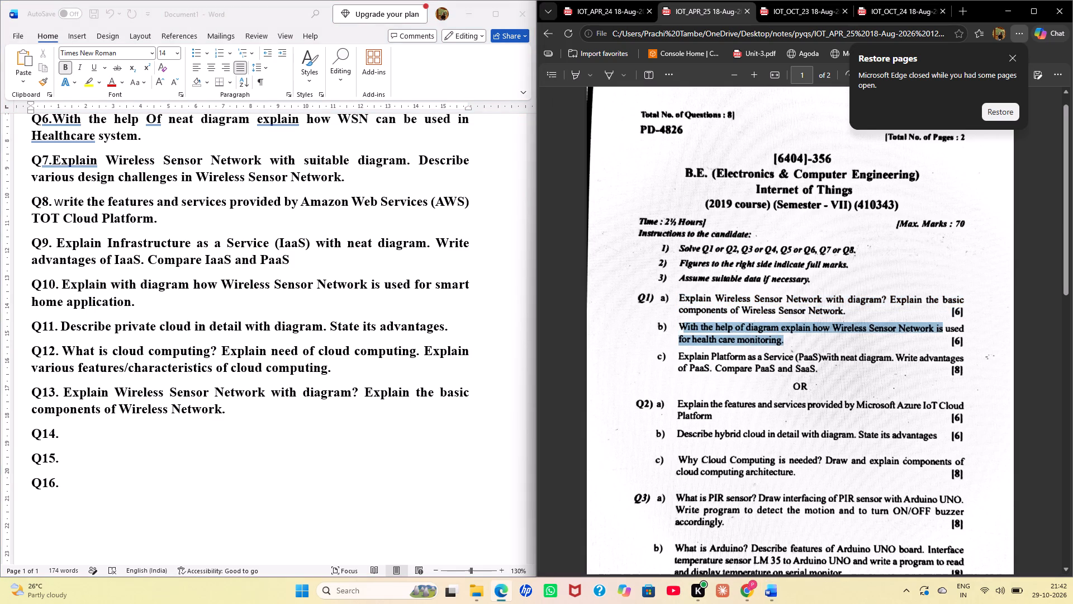
pyautogui.moveTo(681, 329); pyautogui.dragTo(676, 328)
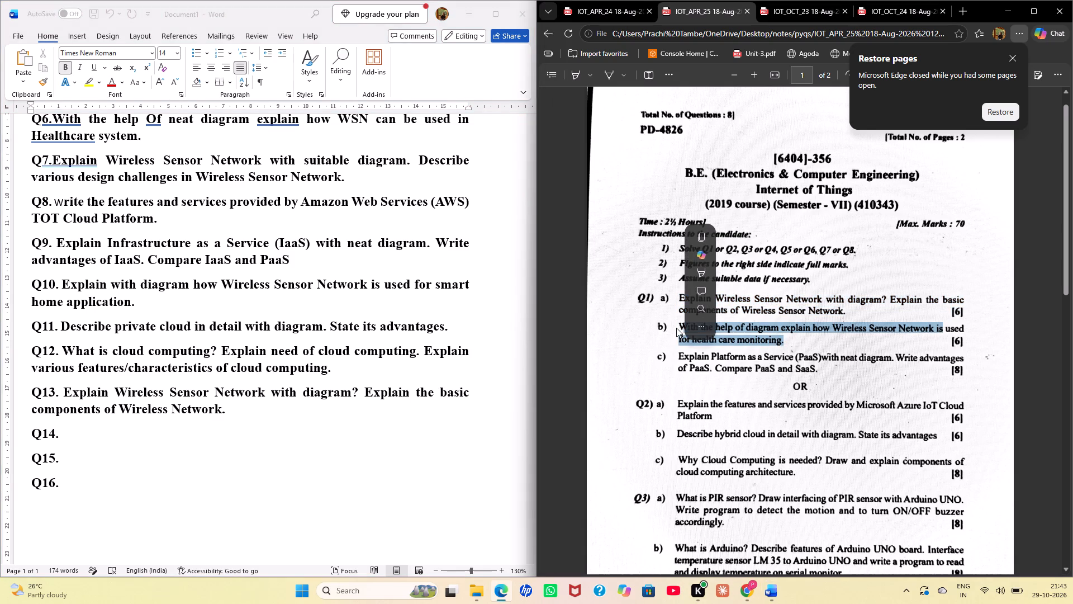
pyautogui.hotkey('ctrl', 'c')
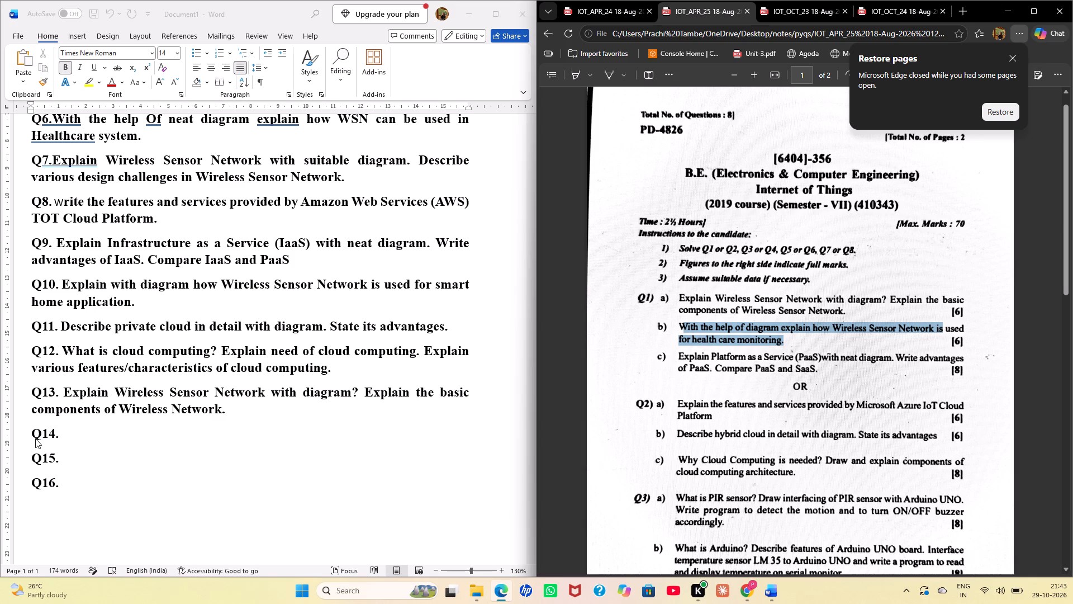
pyautogui.click(72, 431)
pyautogui.click(67, 431)
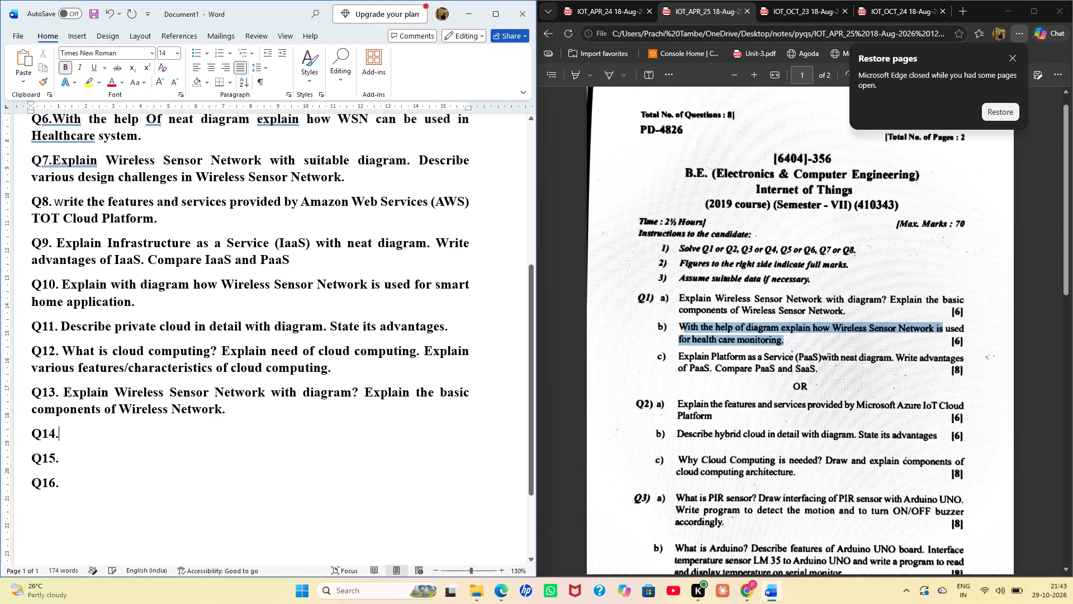
pyautogui.hotkey('ctrl', 'c')
pyautogui.hotkey('ctrl', 'v')
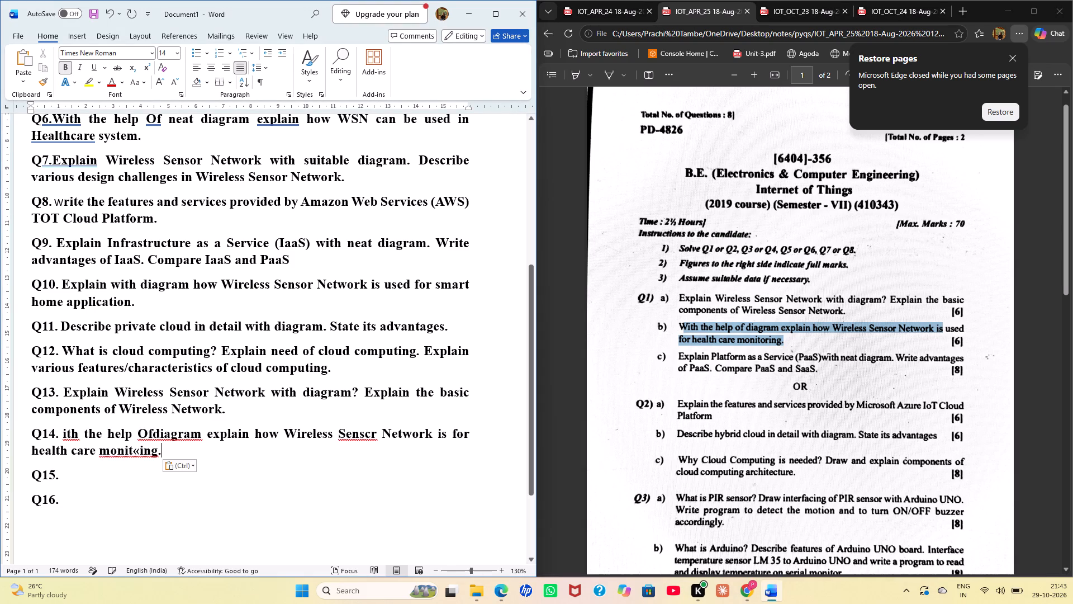
# In Q14, add the missing first letter w, separate "Of diagram" and correct the misspelled word to "Sensor".
pyautogui.click(62, 432)
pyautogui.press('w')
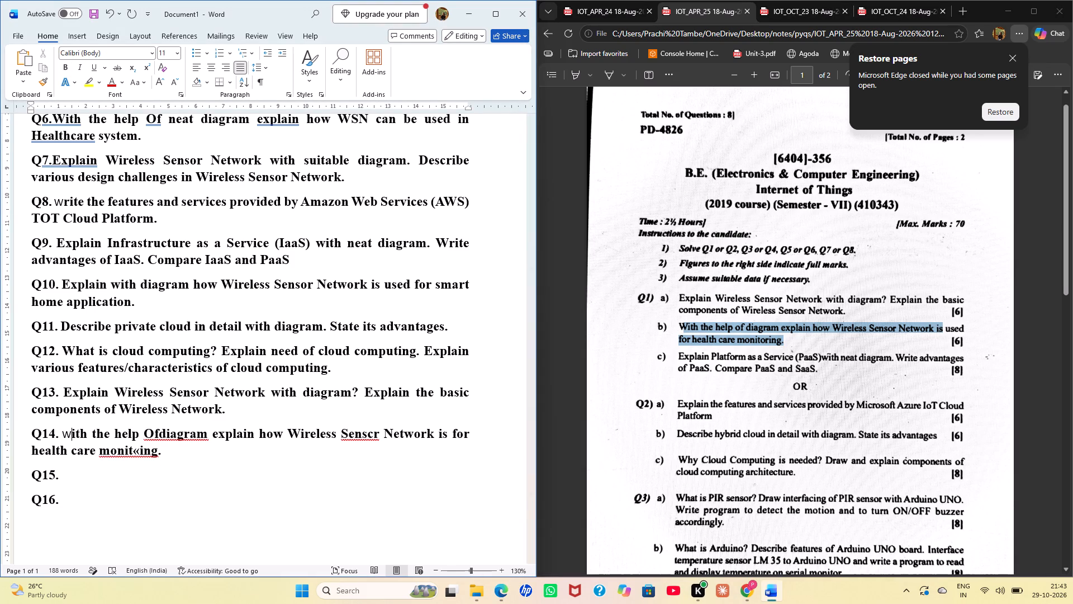
pyautogui.click(159, 434)
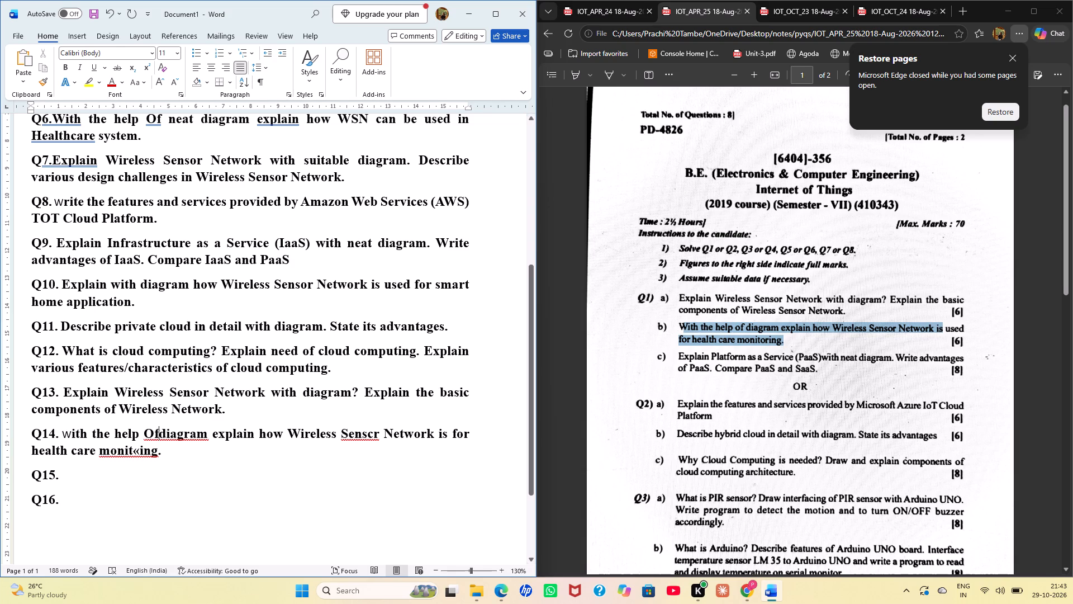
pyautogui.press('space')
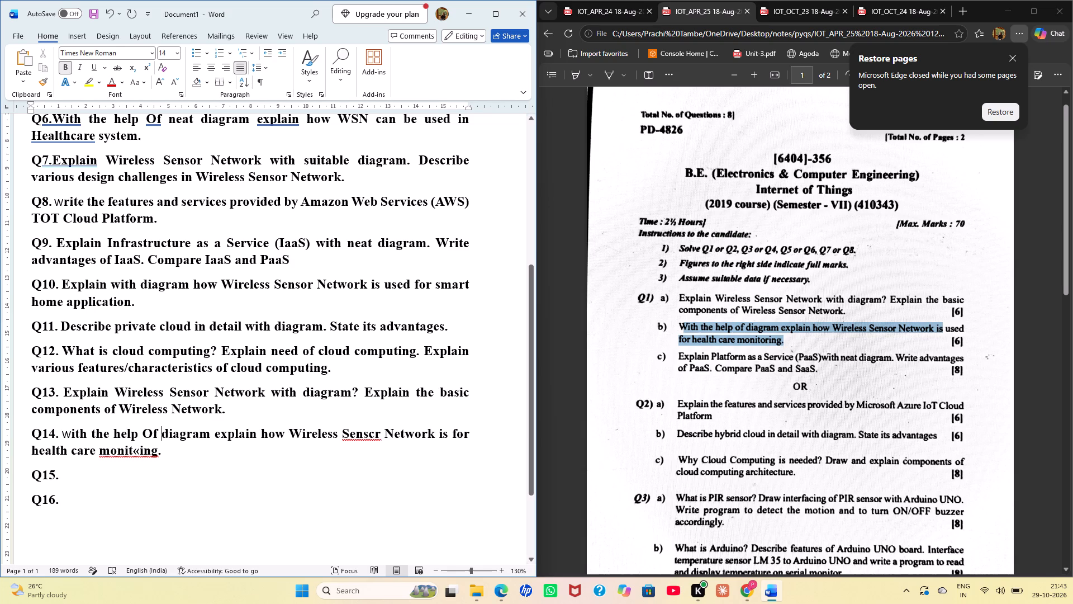
pyautogui.click(377, 436)
pyautogui.press('BackSpace')
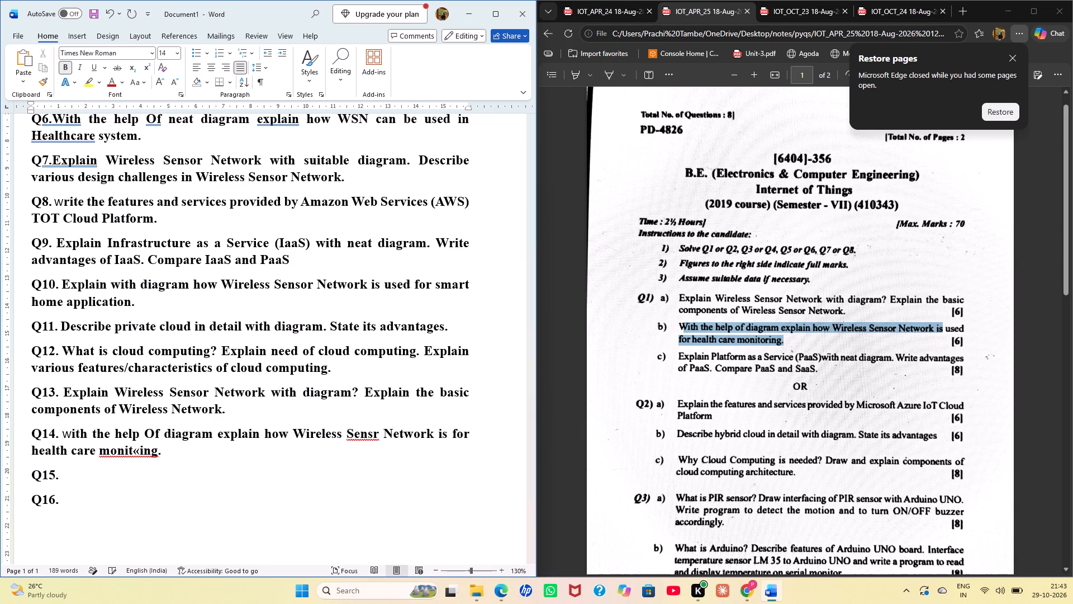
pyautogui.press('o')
pyautogui.press('BackSpace')
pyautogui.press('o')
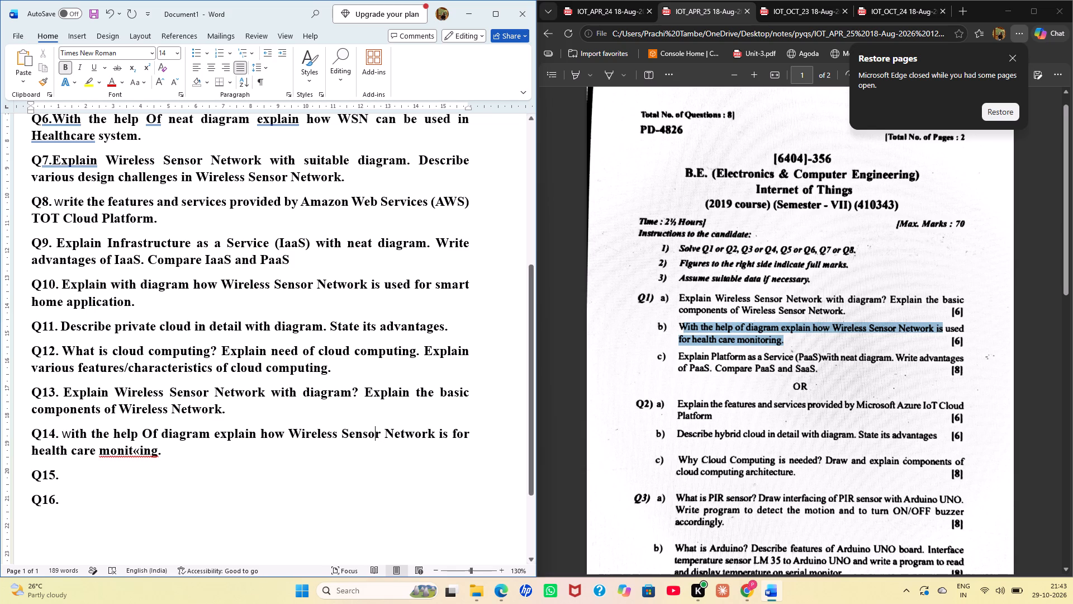
# Retype the opening letter of Q14 as a capital W and correct its last word to "monitoring".
pyautogui.click(71, 437)
pyautogui.press('BackSpace')
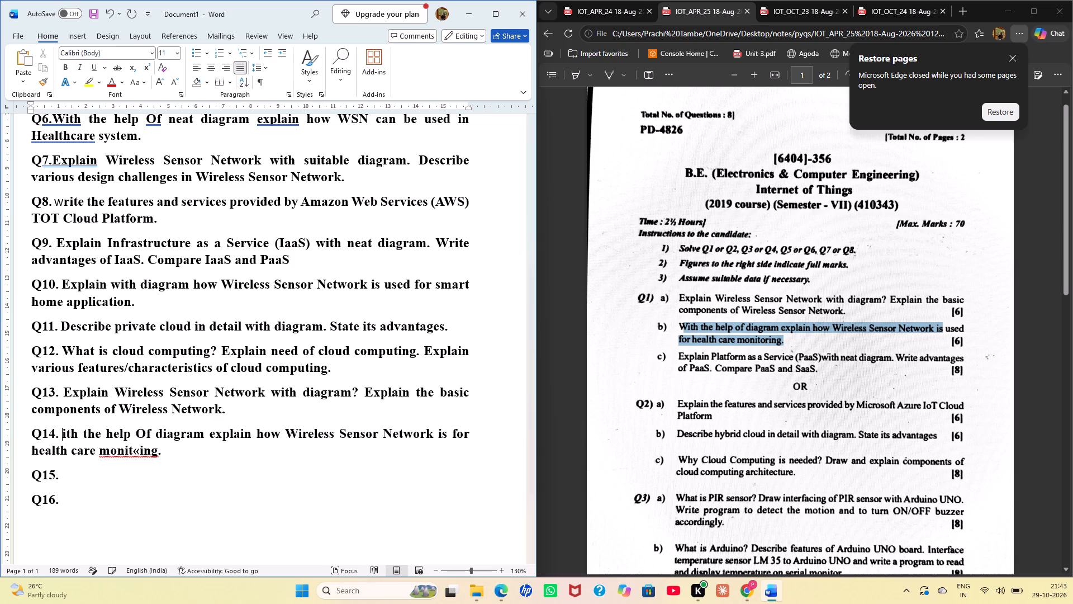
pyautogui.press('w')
pyautogui.press('BackSpace')
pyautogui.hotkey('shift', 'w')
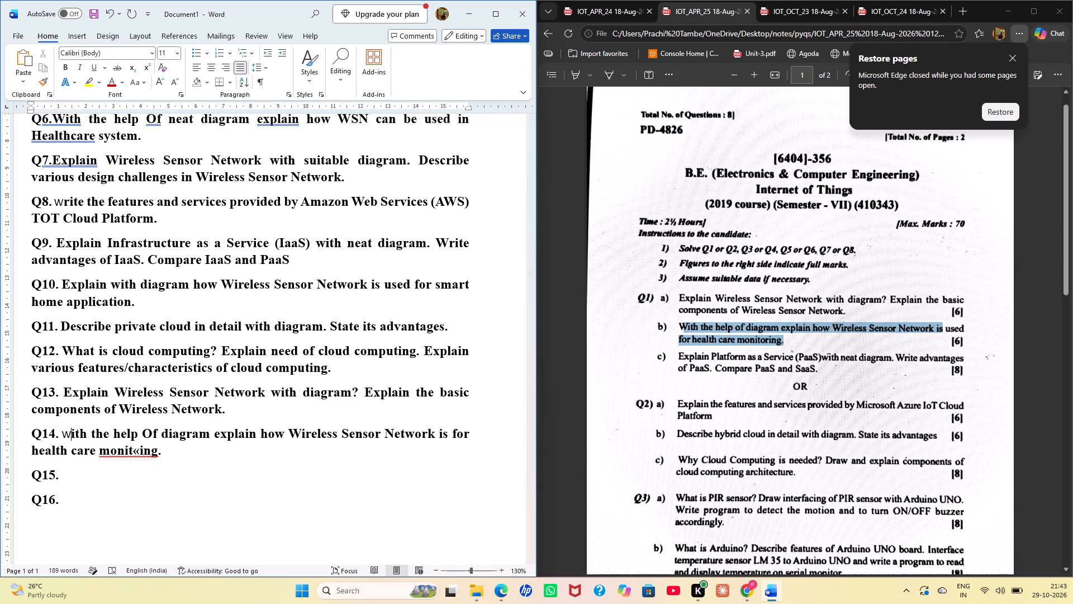
pyautogui.click(138, 451)
pyautogui.press('BackSpace')
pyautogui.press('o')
pyautogui.press('BackSpace')
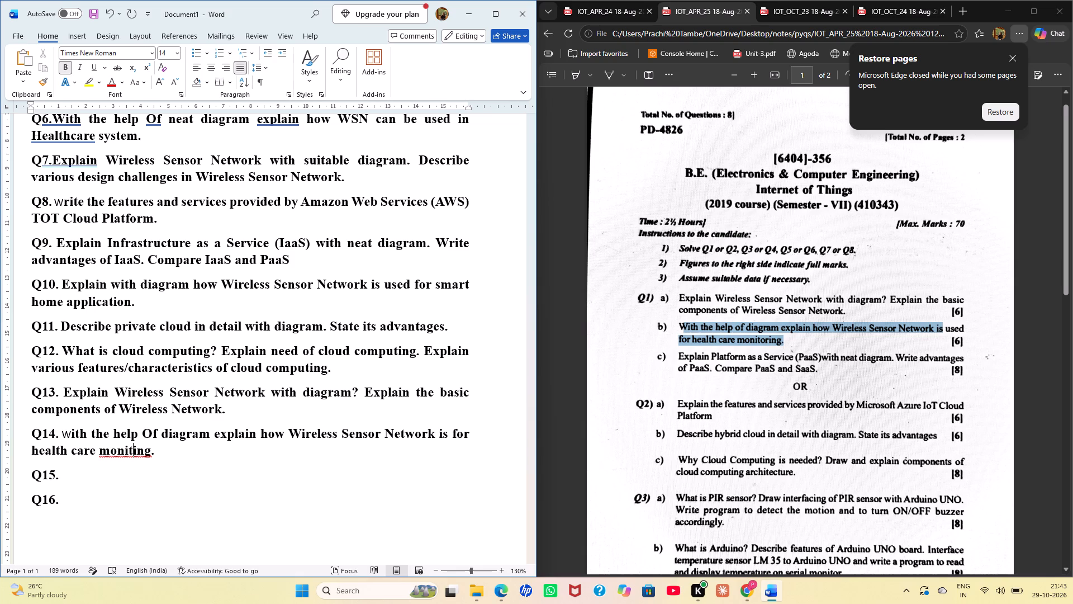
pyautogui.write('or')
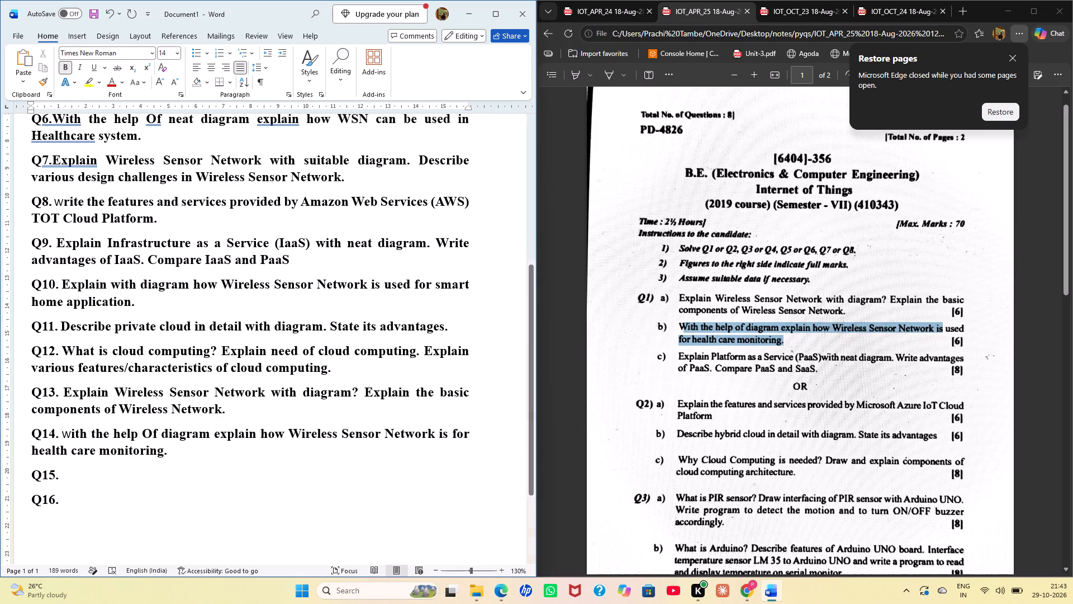
# Review the questions in the IOT_APR_25 paper against the Unit 3 list in Word to find which ones still need adding.
pyautogui.scroll(-1, 694, 412)
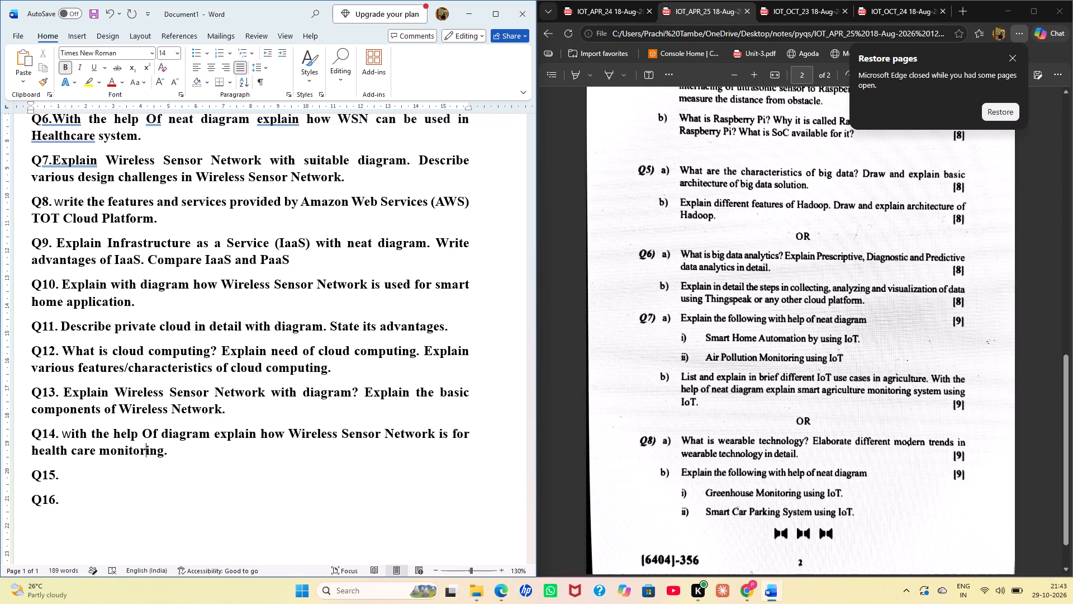
pyautogui.scroll(-1, 694, 412)
pyautogui.scroll(6, 694, 412)
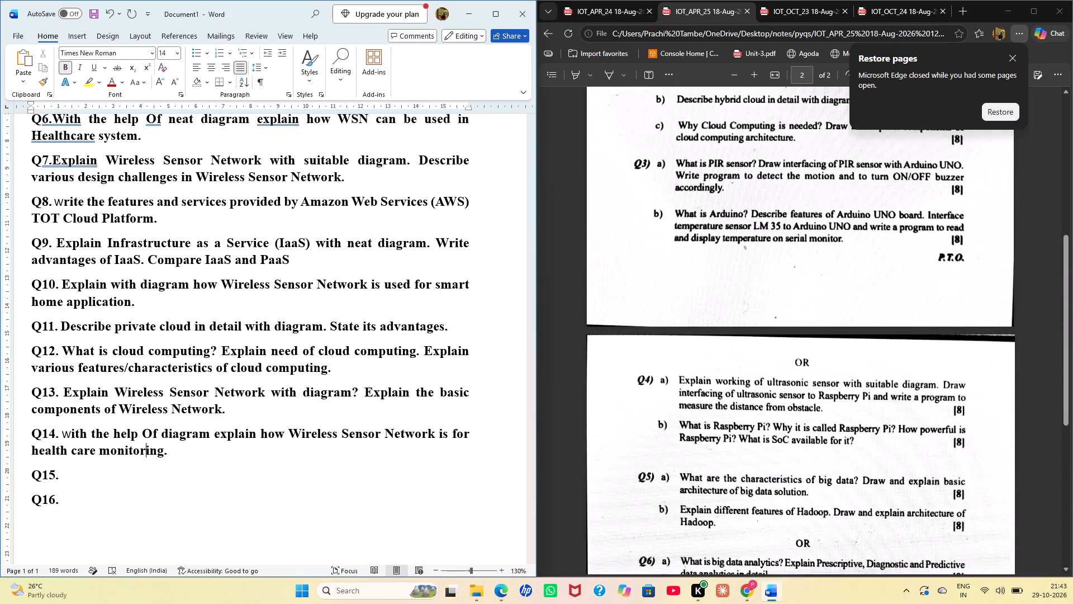
pyautogui.scroll(2, 694, 412)
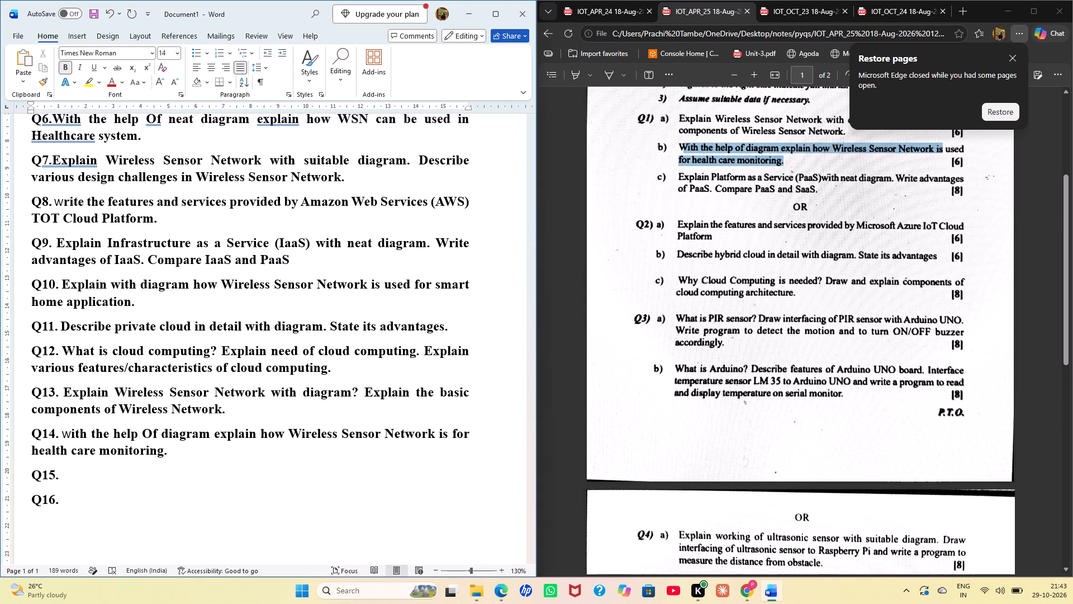
pyautogui.moveTo(777, 284); pyautogui.dragTo(271, 268)
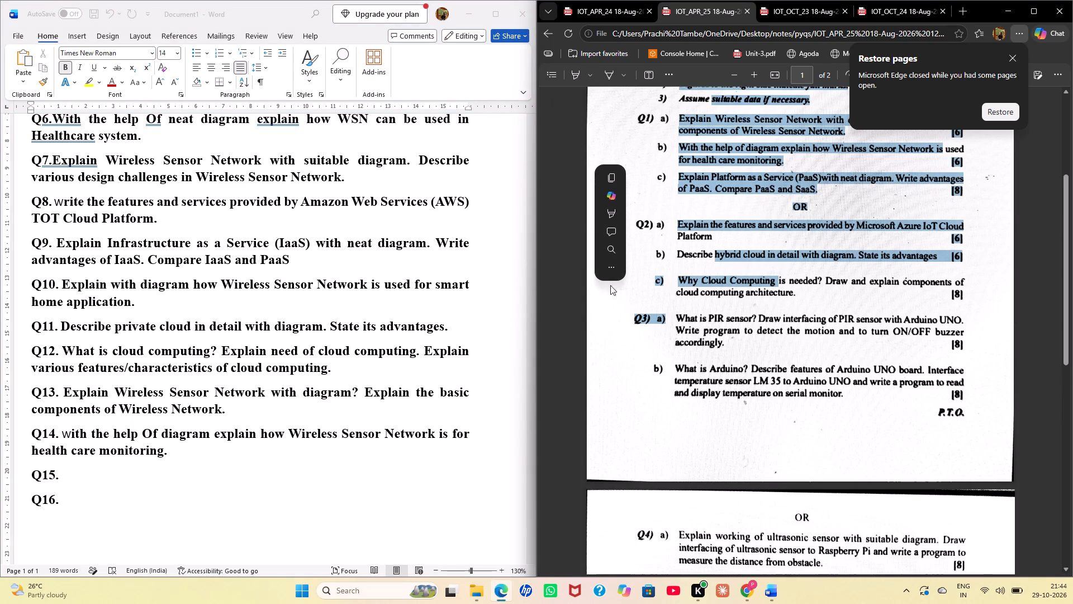
pyautogui.click(811, 298)
pyautogui.scroll(1, 811, 298)
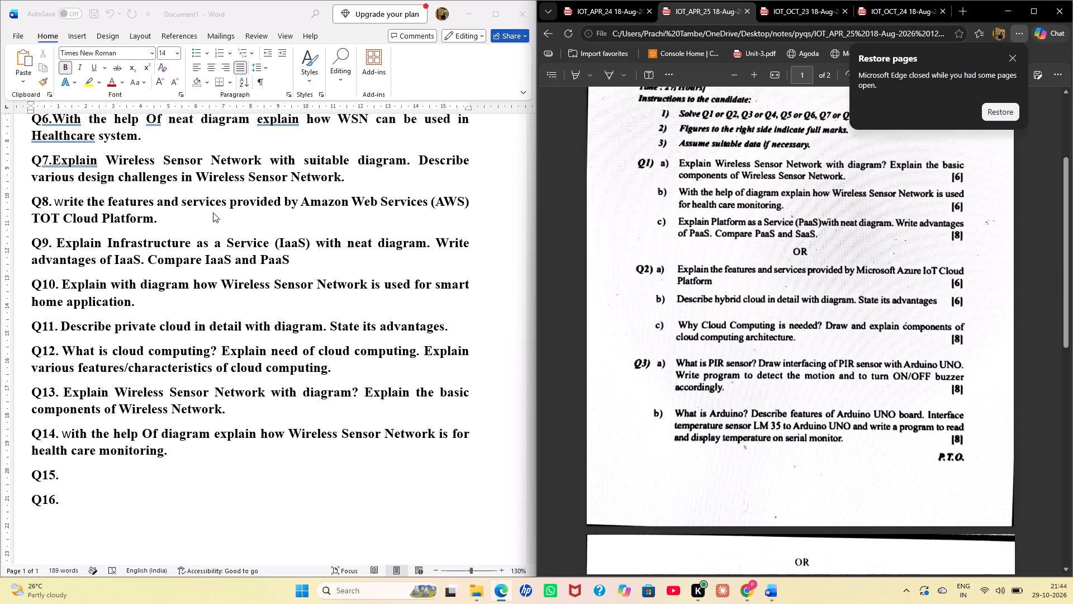
pyautogui.scroll(2, 195, 207)
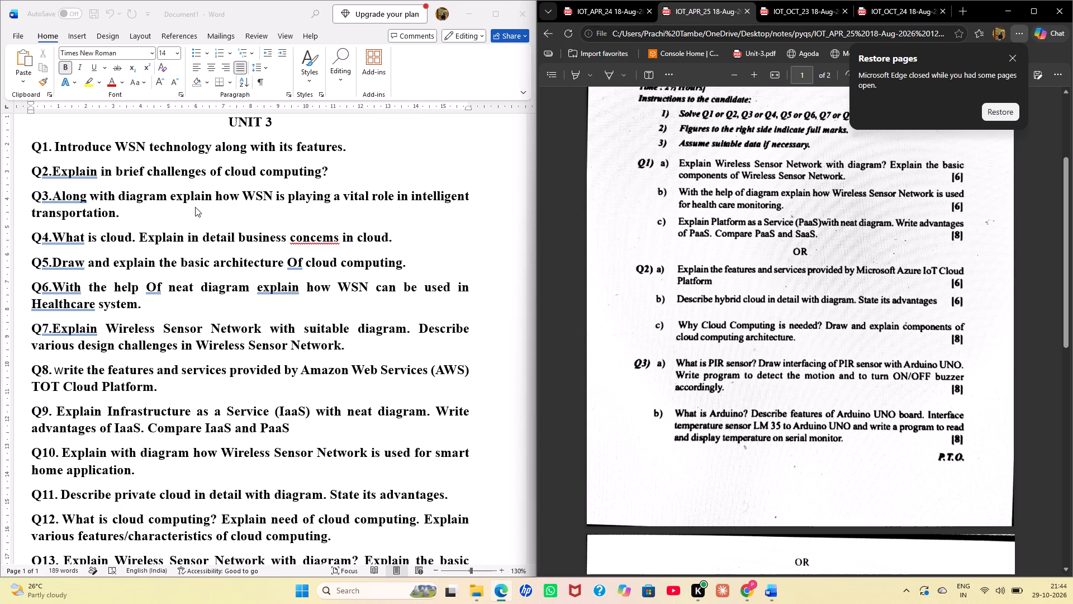
pyautogui.scroll(-1, 195, 207)
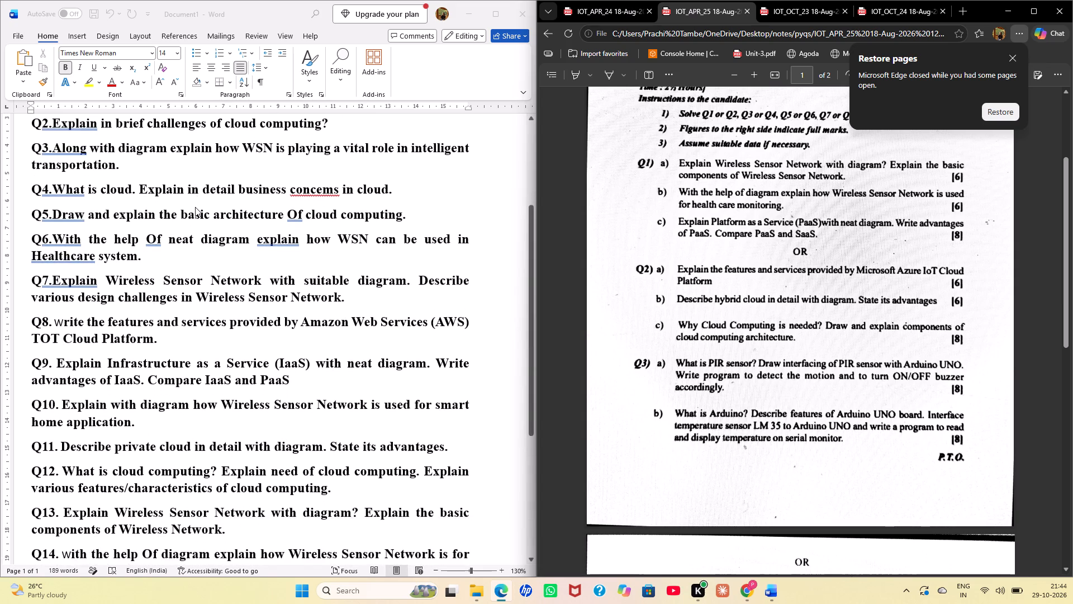
pyautogui.scroll(-2, 195, 207)
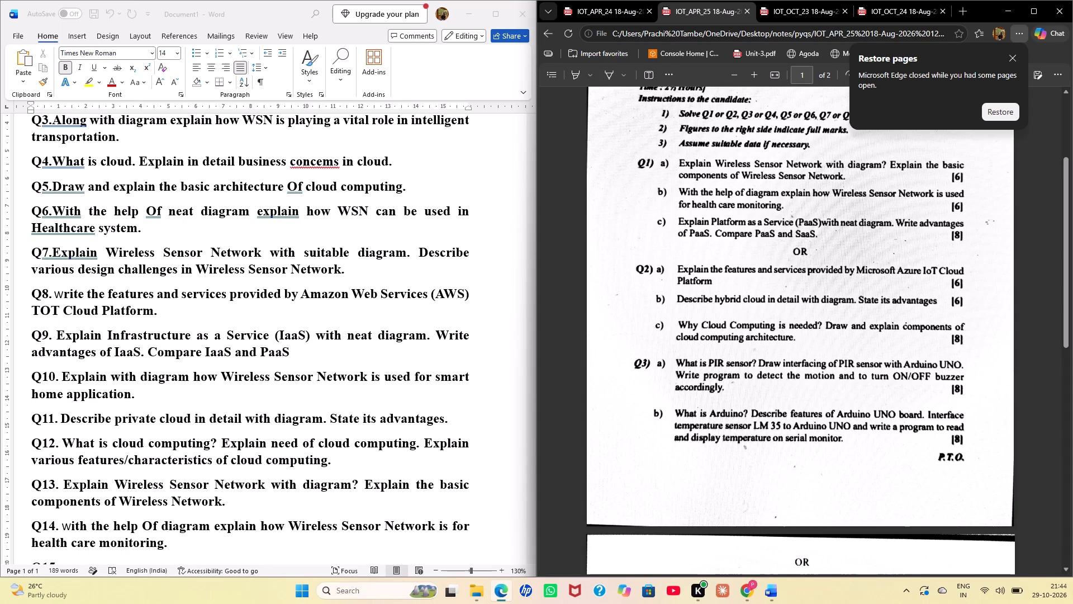
# Select question 2 a), on the features and services provided by Microsoft Azure IoT Cloud Platform, in the IOT_APR_25 paper.
pyautogui.click(723, 284)
pyautogui.moveTo(678, 268); pyautogui.dragTo(718, 273)
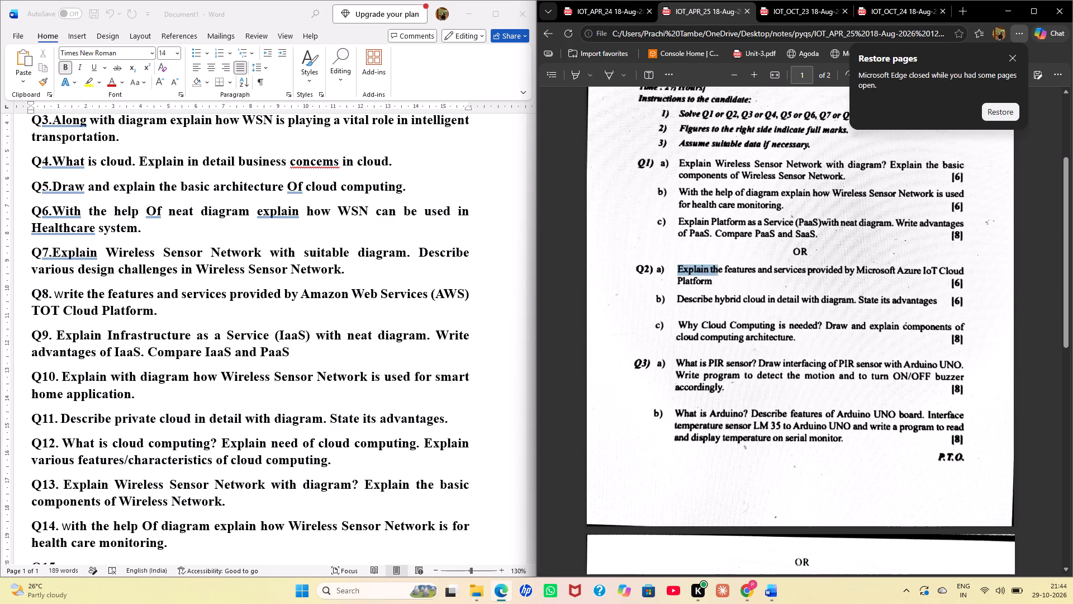
# Copy the first line of question 2 a), on the features and services provided by Microsoft Azure IoT Cloud, from the IOT_APR_25 paper.
pyautogui.moveTo(718, 273); pyautogui.dragTo(713, 282)
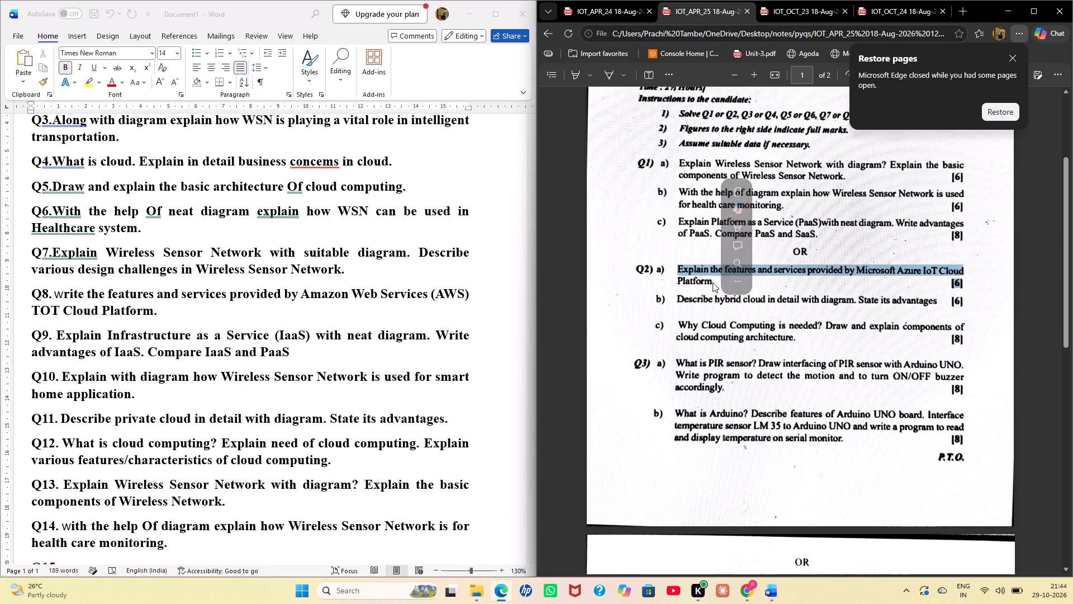
pyautogui.click(713, 282)
pyautogui.click(717, 282)
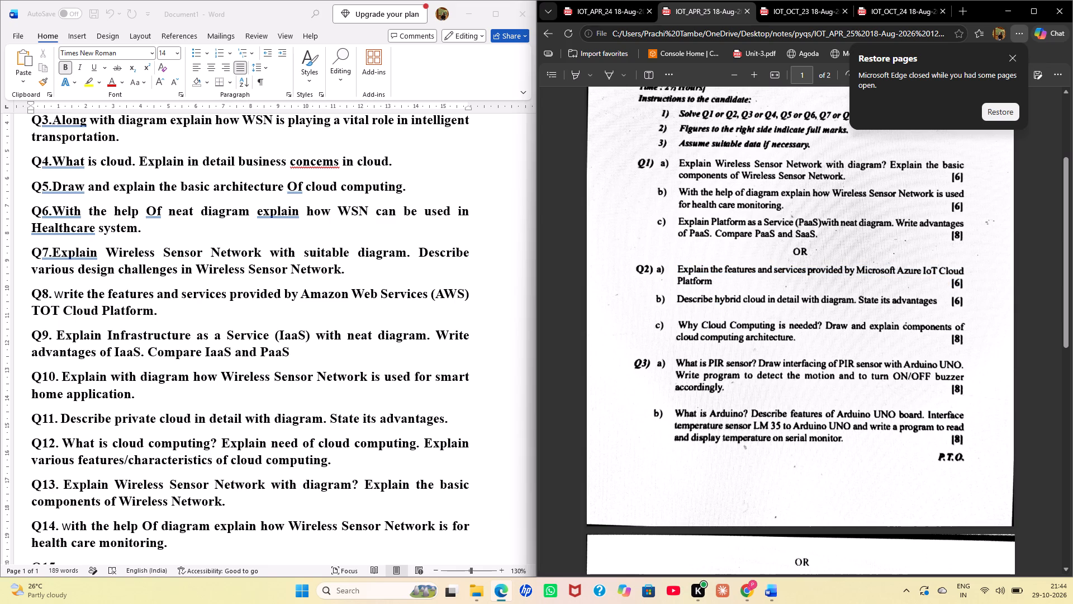
pyautogui.moveTo(712, 280); pyautogui.dragTo(688, 276)
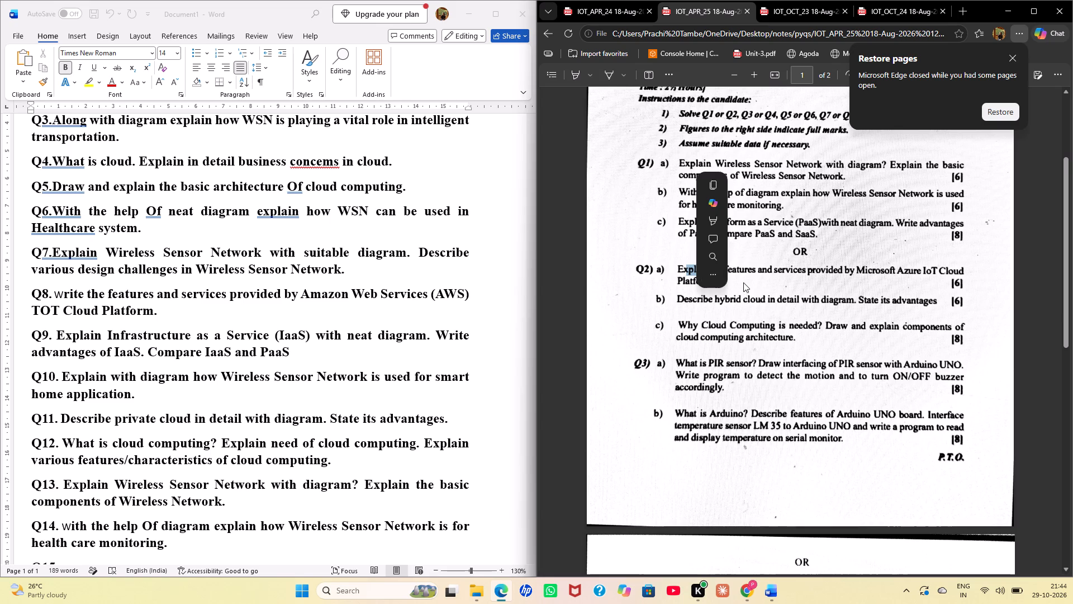
pyautogui.moveTo(747, 283); pyautogui.dragTo(716, 284)
pyautogui.click(716, 284)
pyautogui.moveTo(716, 284); pyautogui.dragTo(708, 284)
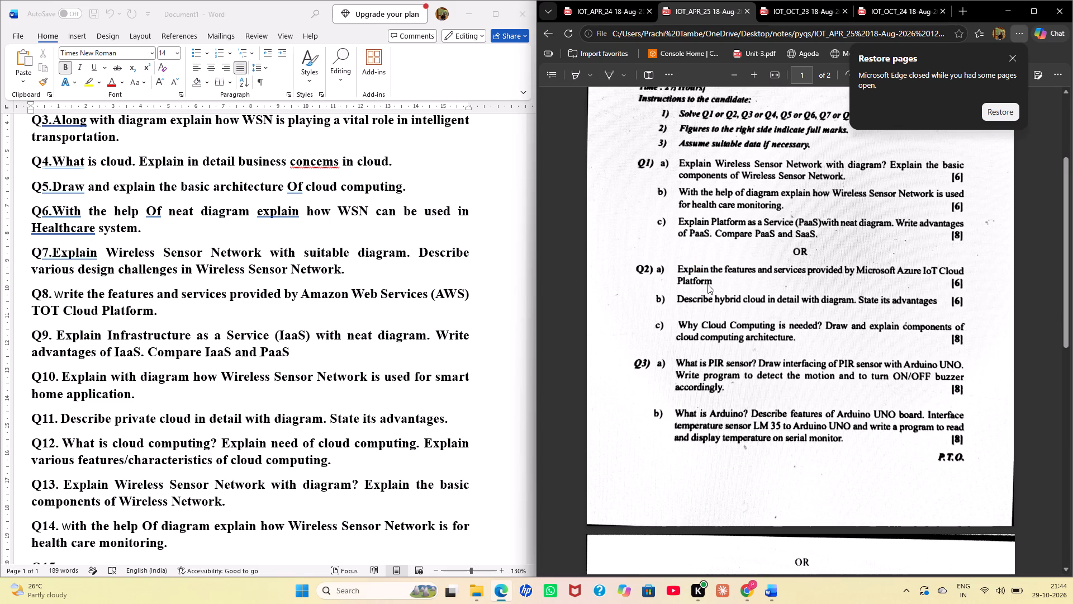
pyautogui.moveTo(708, 284); pyautogui.dragTo(711, 284)
pyautogui.click(695, 280)
pyautogui.moveTo(709, 281); pyautogui.dragTo(676, 273)
pyautogui.moveTo(676, 273); pyautogui.dragTo(781, 225)
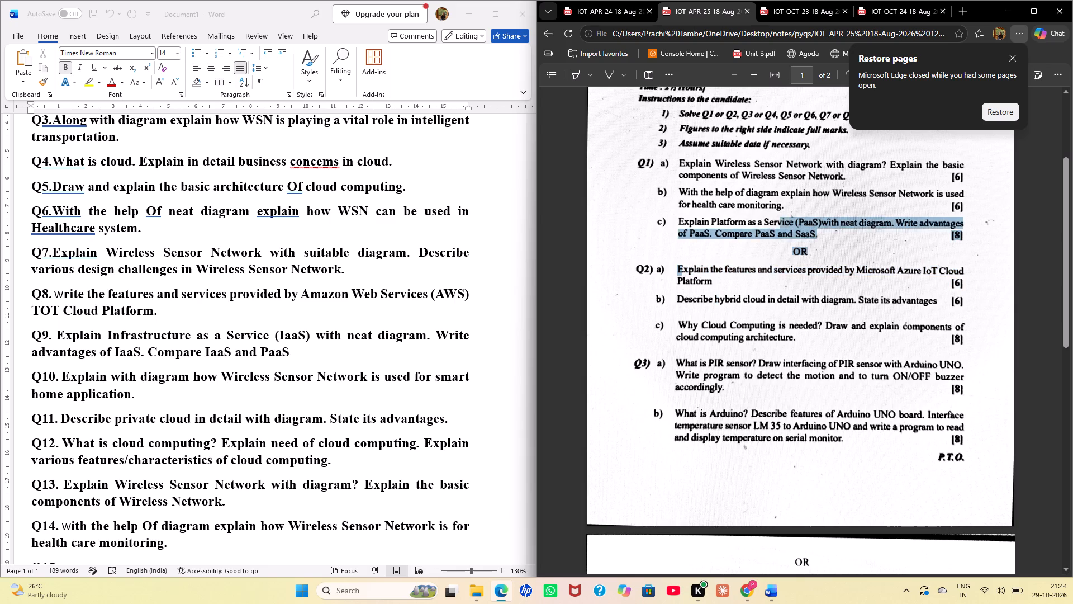
pyautogui.moveTo(781, 225); pyautogui.dragTo(967, 267)
pyautogui.hotkey('ctrl', 'c')
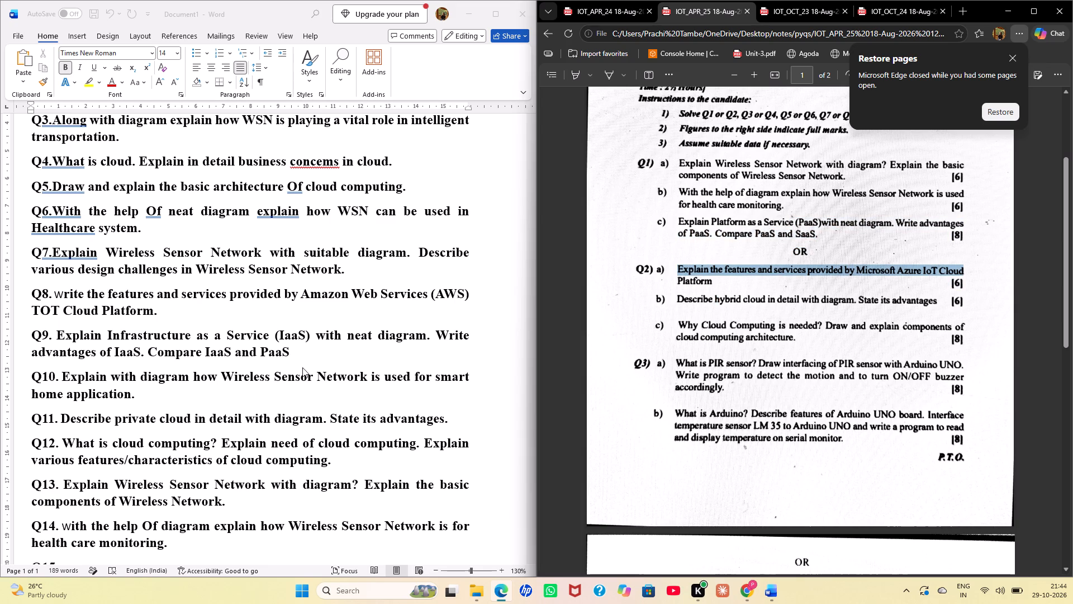
# In Word, paste the copied Microsoft Azure question after the Q15. label and complete its ending with the word "platform".
pyautogui.scroll(-2, 291, 380)
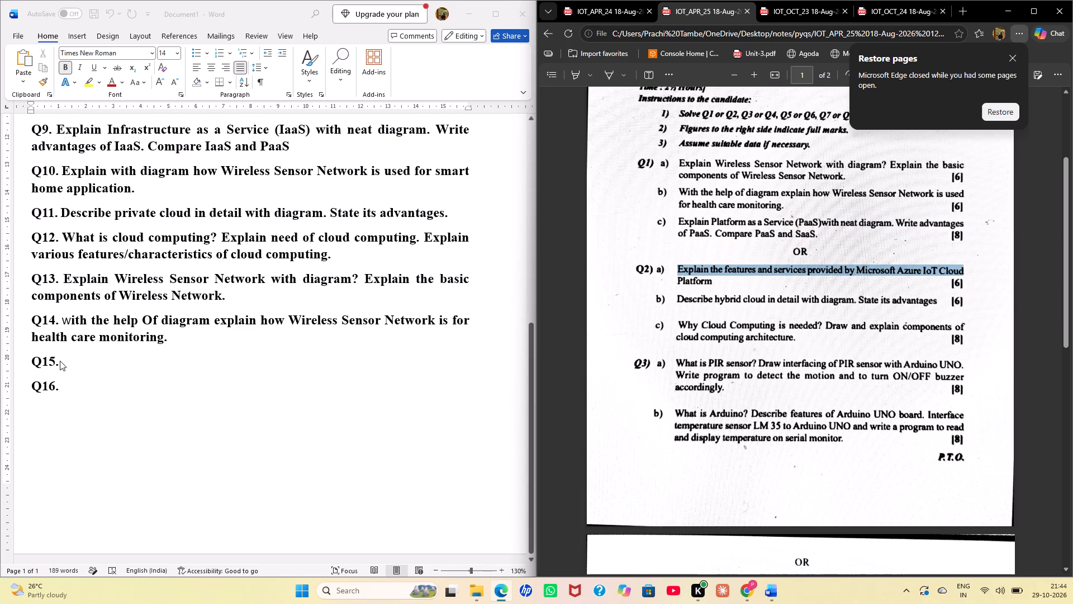
pyautogui.click(60, 361)
pyautogui.click(69, 361)
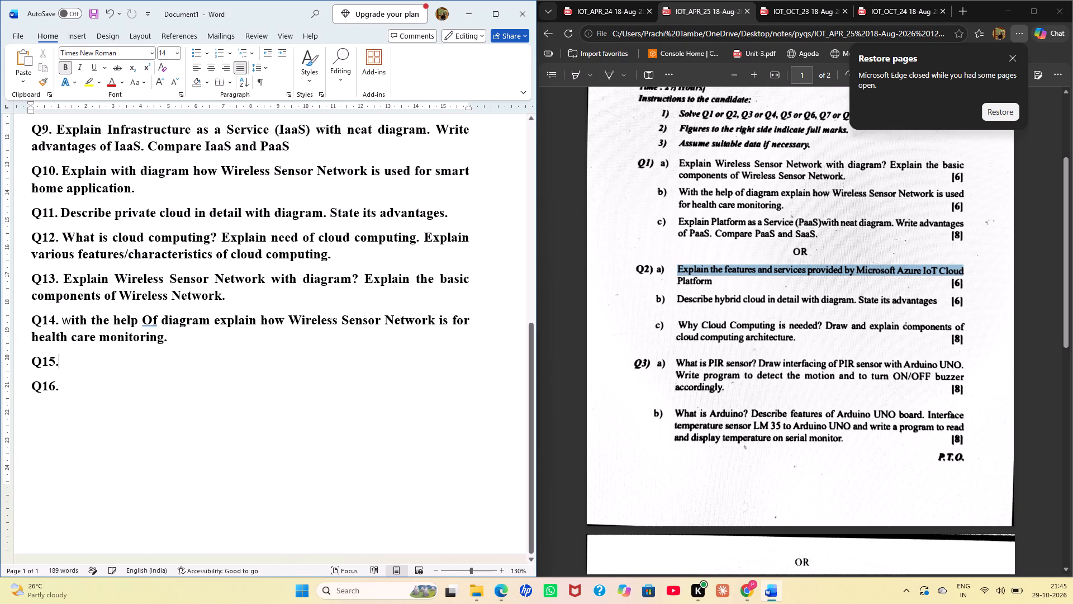
pyautogui.hotkey('ctrl', 'v')
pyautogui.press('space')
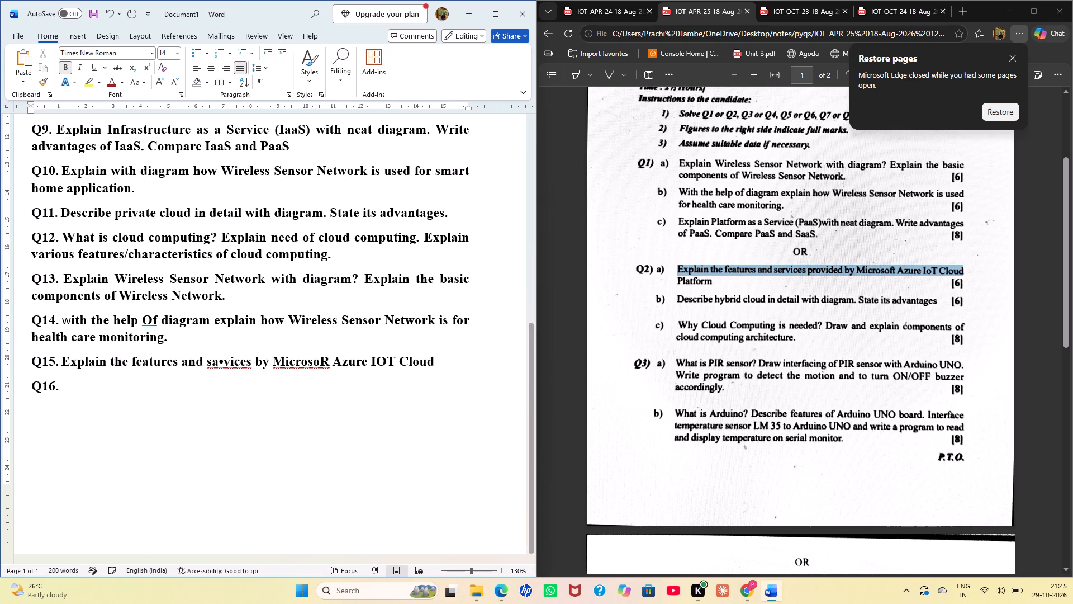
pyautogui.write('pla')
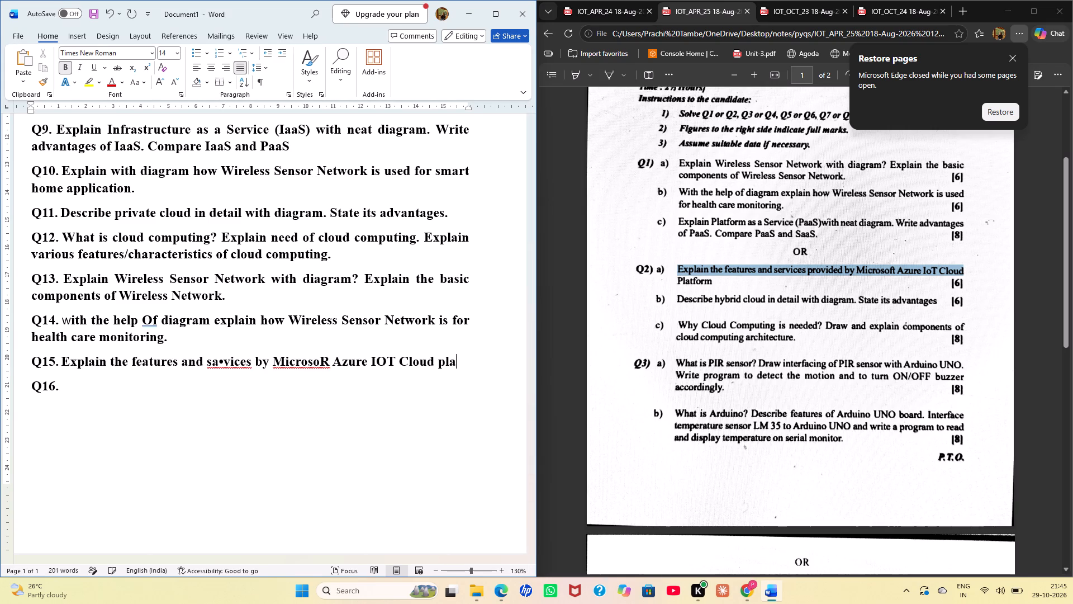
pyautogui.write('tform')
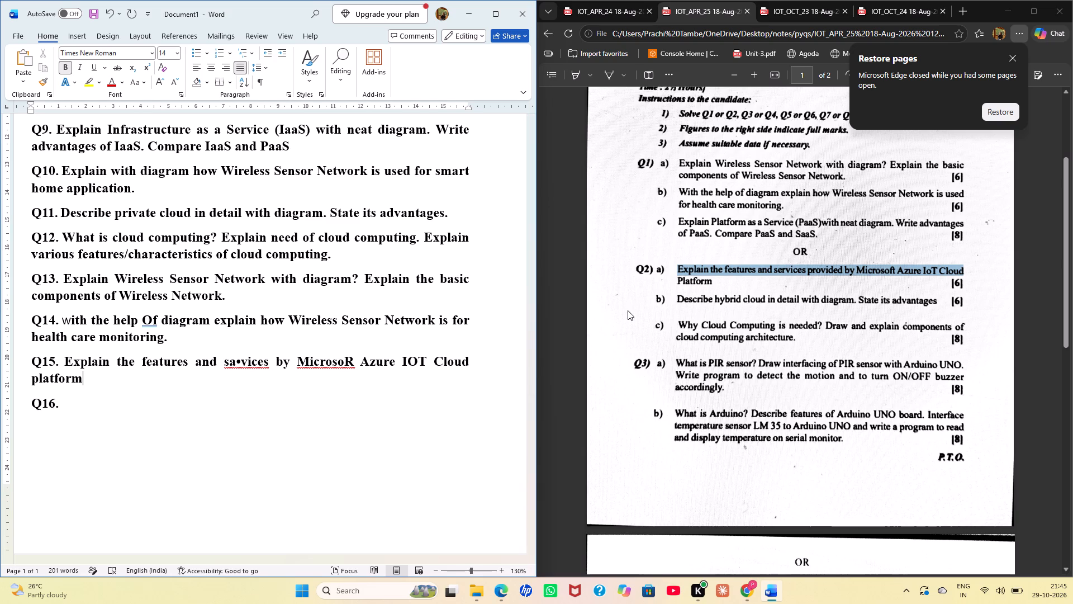
# Bring up the correction options for the misspelled word "concems" in Q4.
pyautogui.scroll(1, 357, 283)
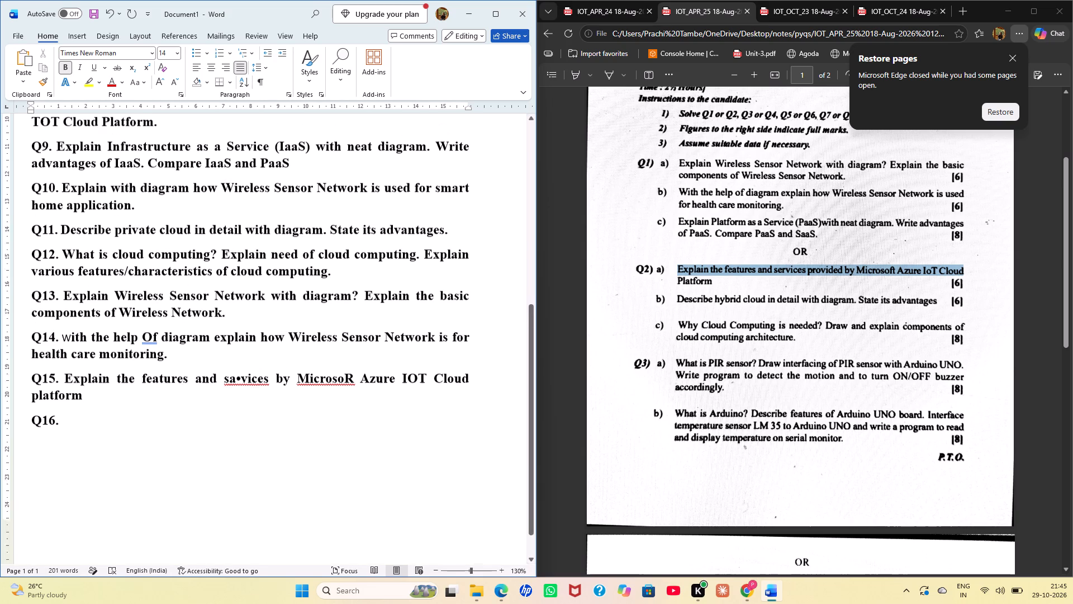
pyautogui.scroll(2, 357, 283)
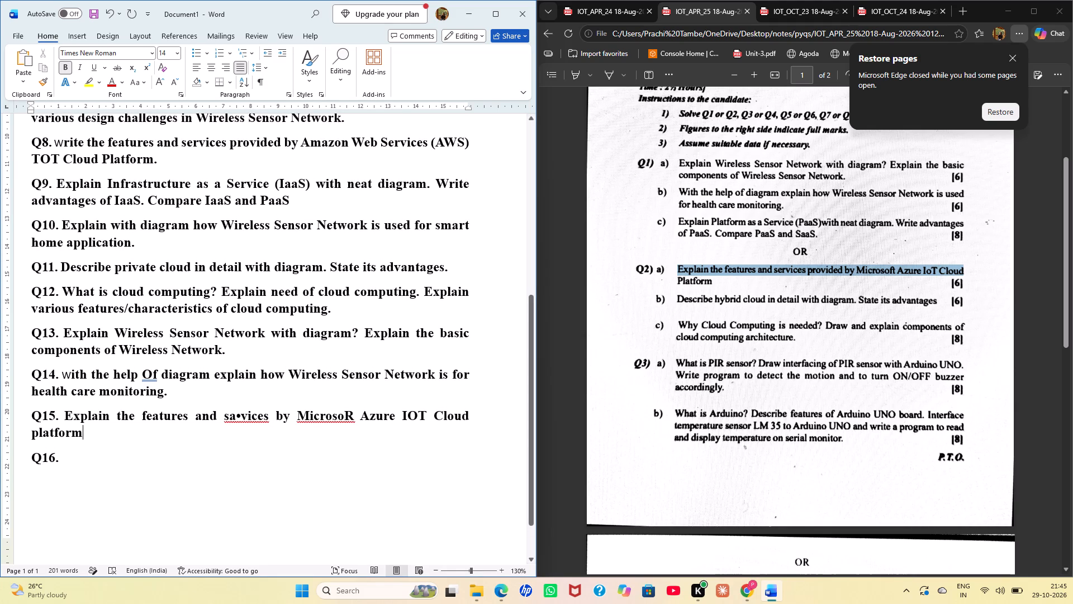
pyautogui.scroll(2, 357, 283)
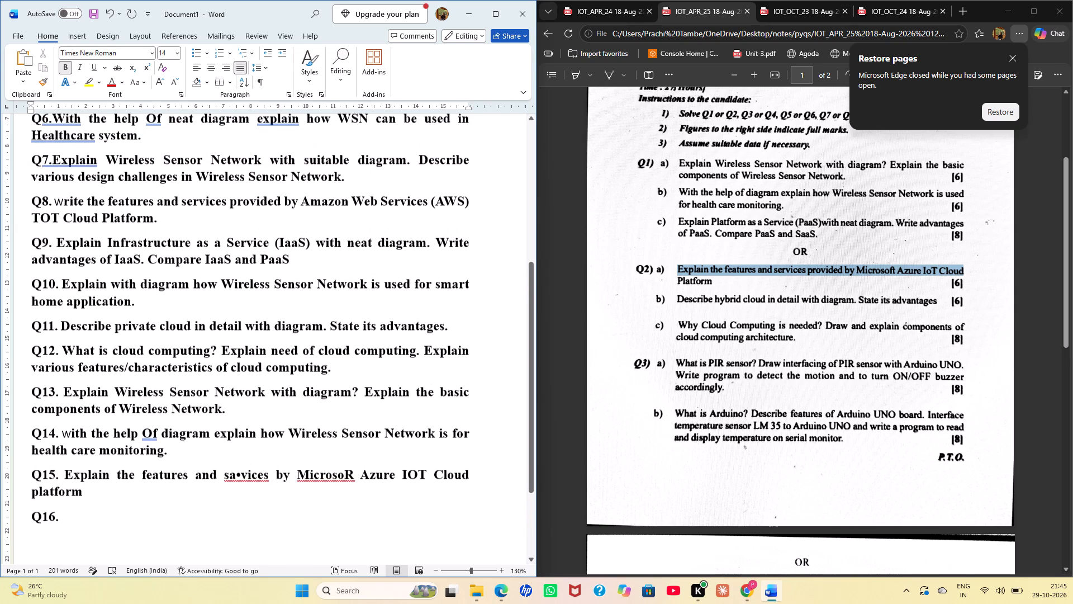
pyautogui.scroll(1, 357, 283)
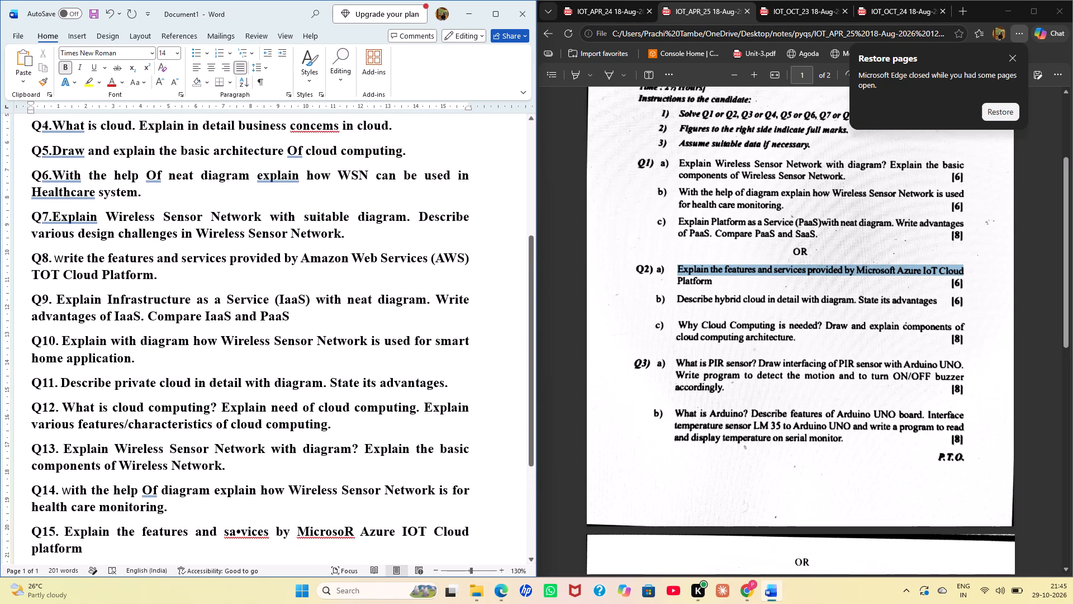
pyautogui.scroll(1, 357, 283)
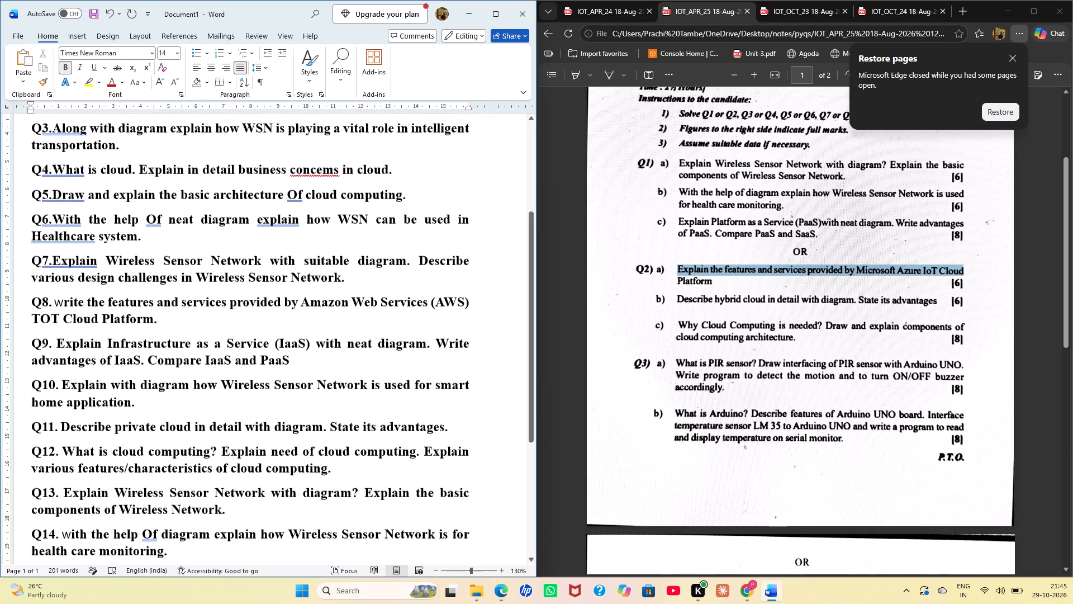
pyautogui.scroll(1, 357, 283)
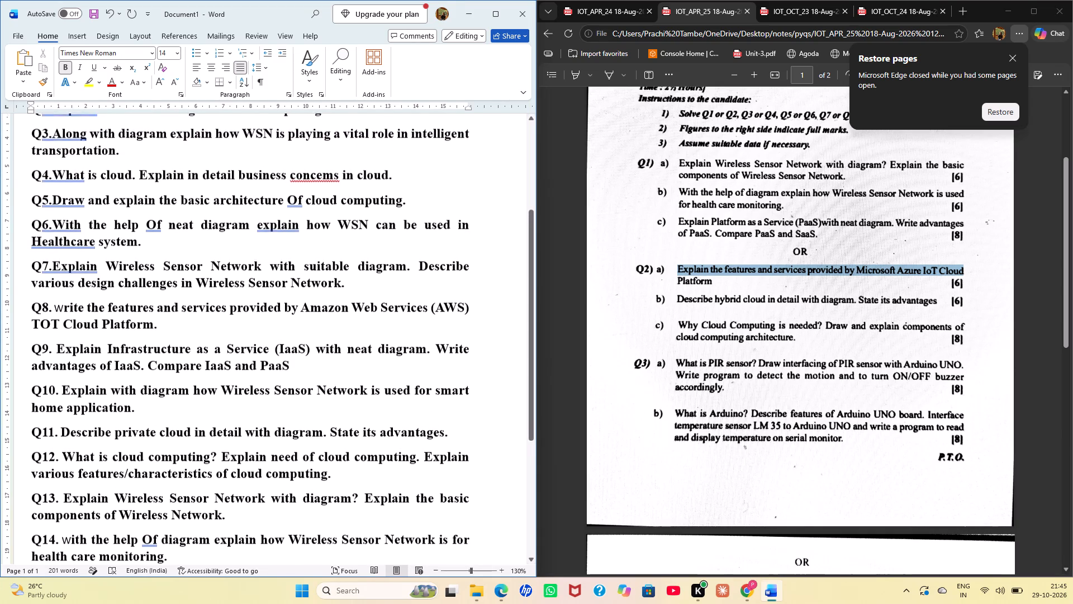
pyautogui.scroll(3, 357, 283)
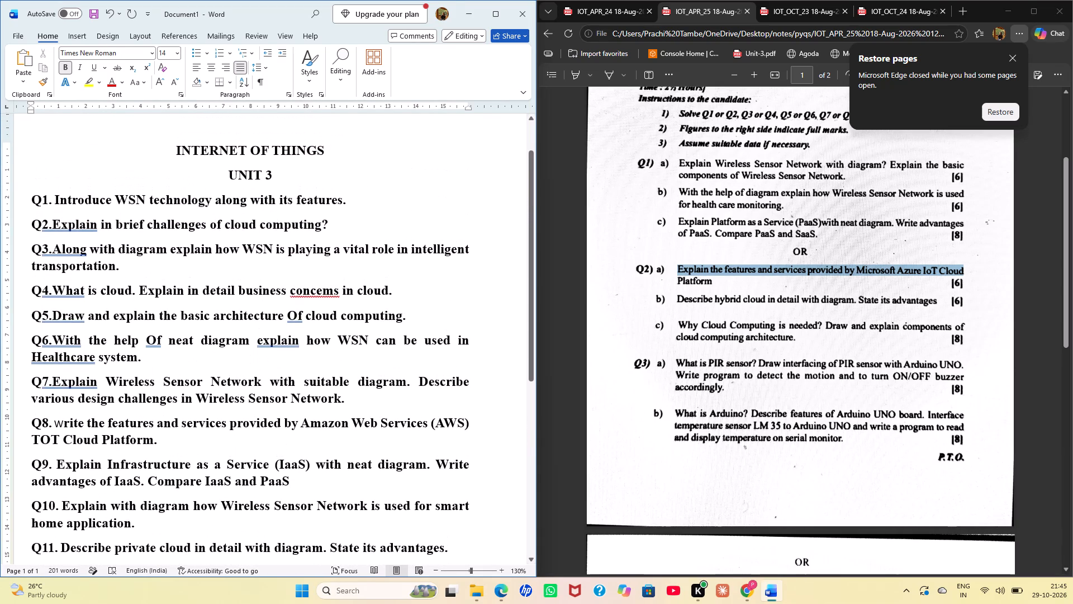
pyautogui.click(333, 291)
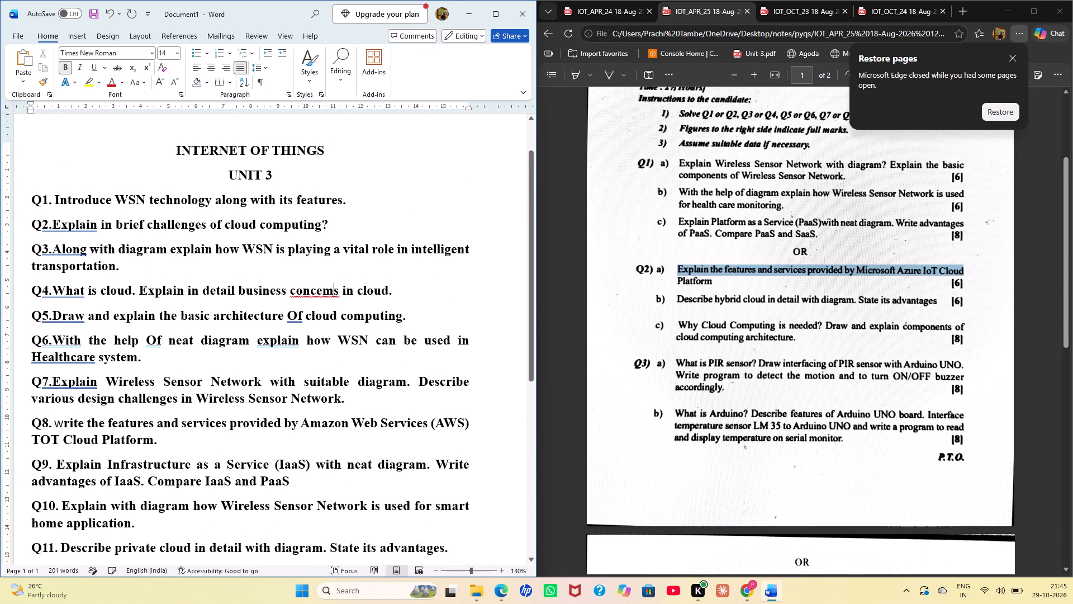
pyautogui.rightClick(322, 292)
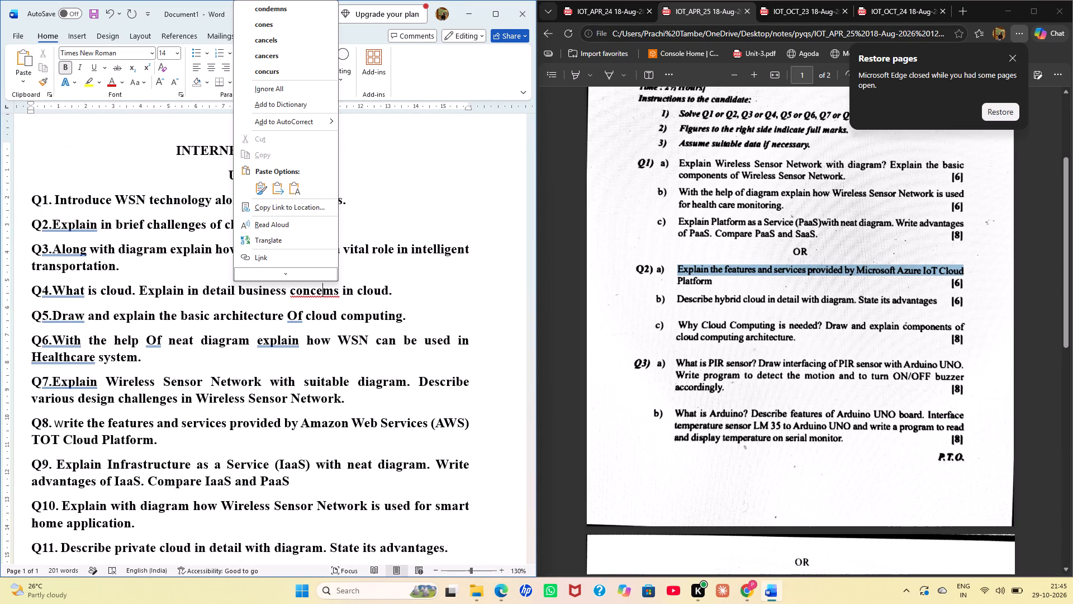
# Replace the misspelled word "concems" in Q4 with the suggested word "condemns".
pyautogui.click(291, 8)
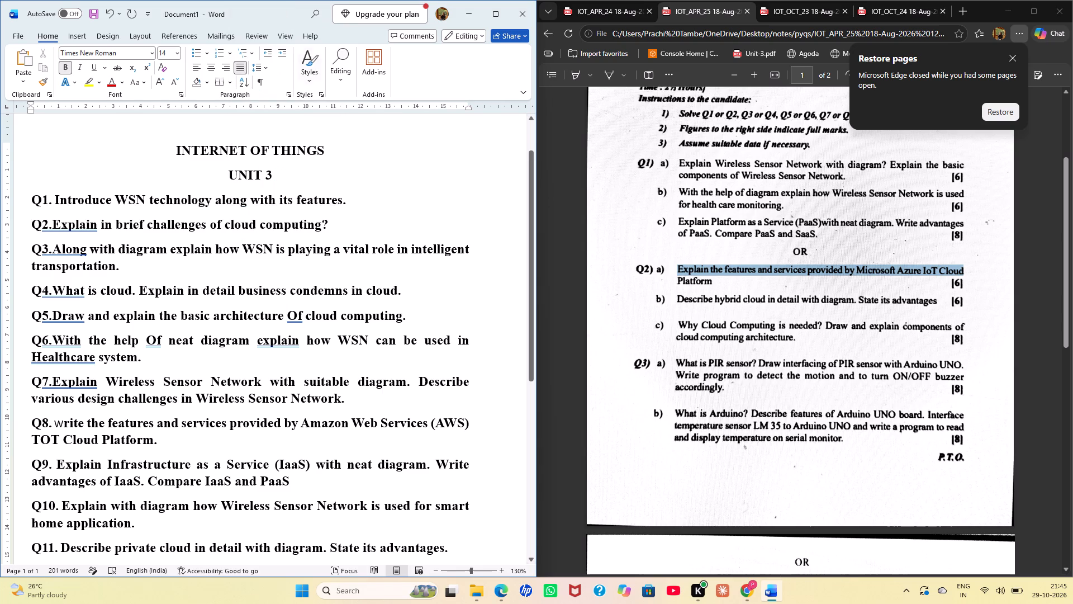
# Check Q4's wording against the IOT_OCT_24 paper and change "condemns" to "concerns" in the document.
pyautogui.click(891, 14)
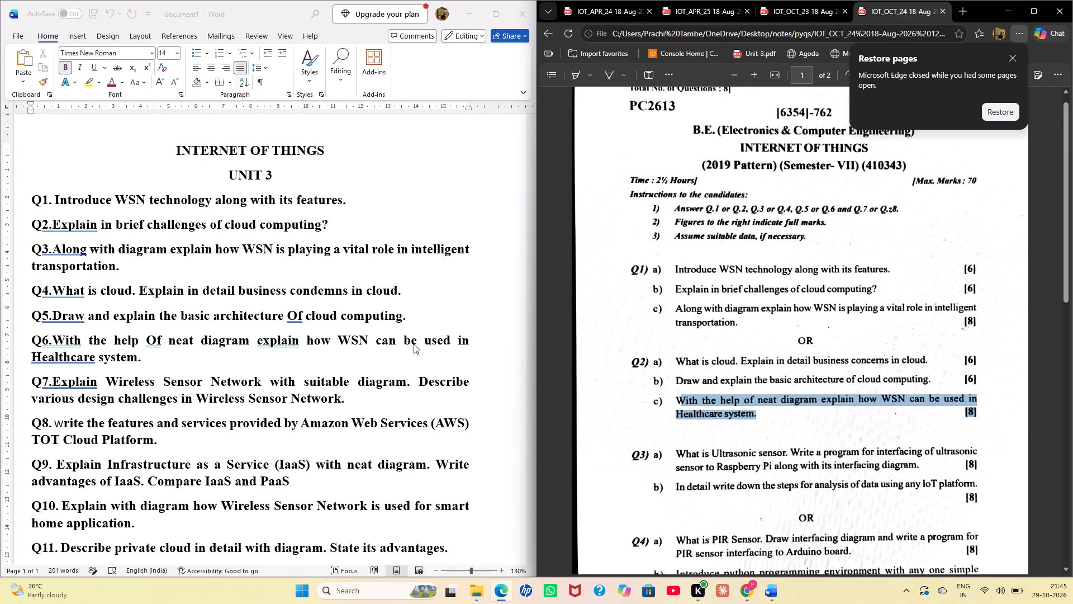
pyautogui.click(333, 289)
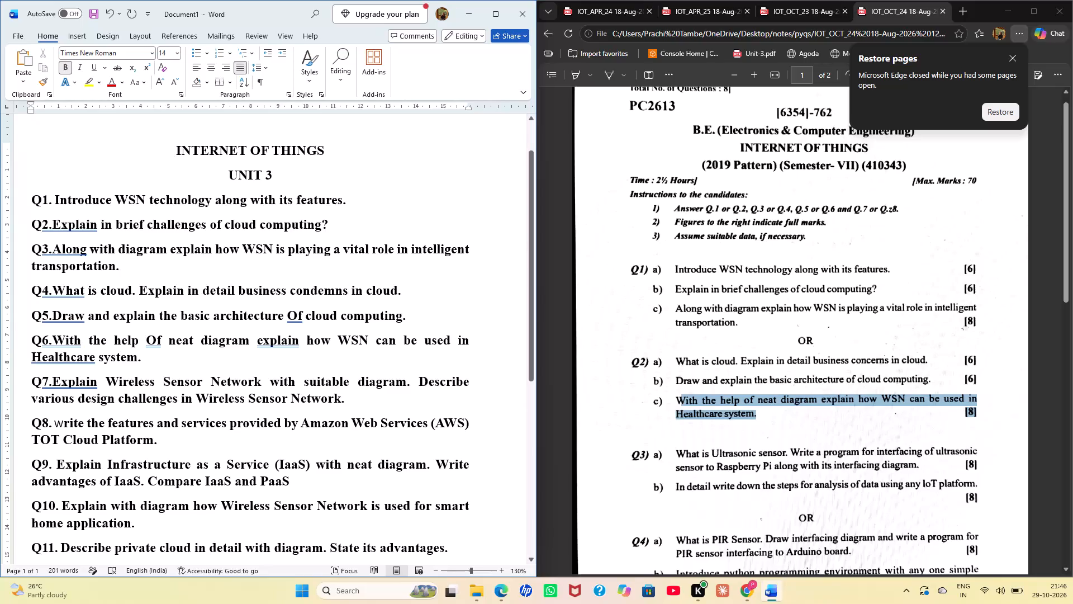
pyautogui.press('BackSpace')
pyautogui.press('BackSpace')
pyautogui.press('BackSpace')
pyautogui.press('BackSpace')
pyautogui.press('BackSpace')
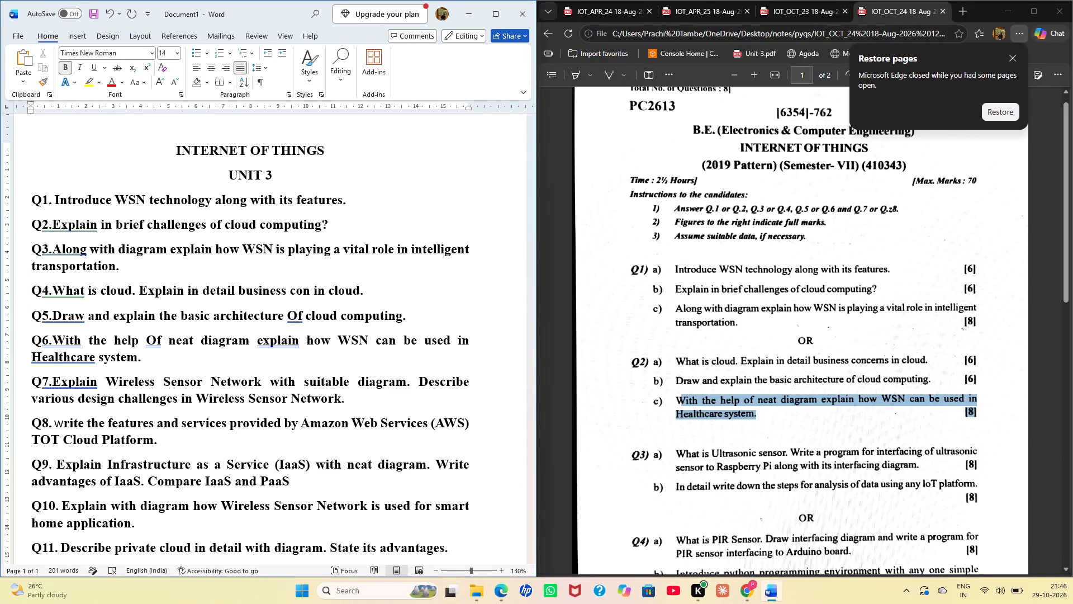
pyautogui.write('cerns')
# Replace the garbled characters after the "s" of "sa•vices" in Q15 with "e" and bring up the IOT_APR_25 paper for comparison.
pyautogui.scroll(-1, 326, 290)
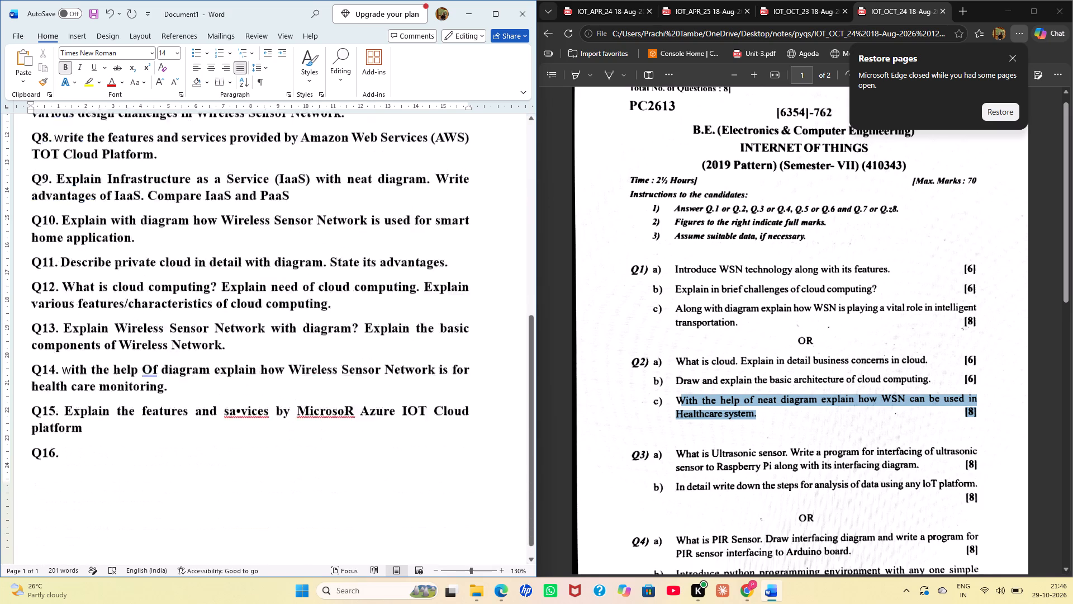
pyautogui.scroll(-1, 326, 290)
pyautogui.click(239, 363)
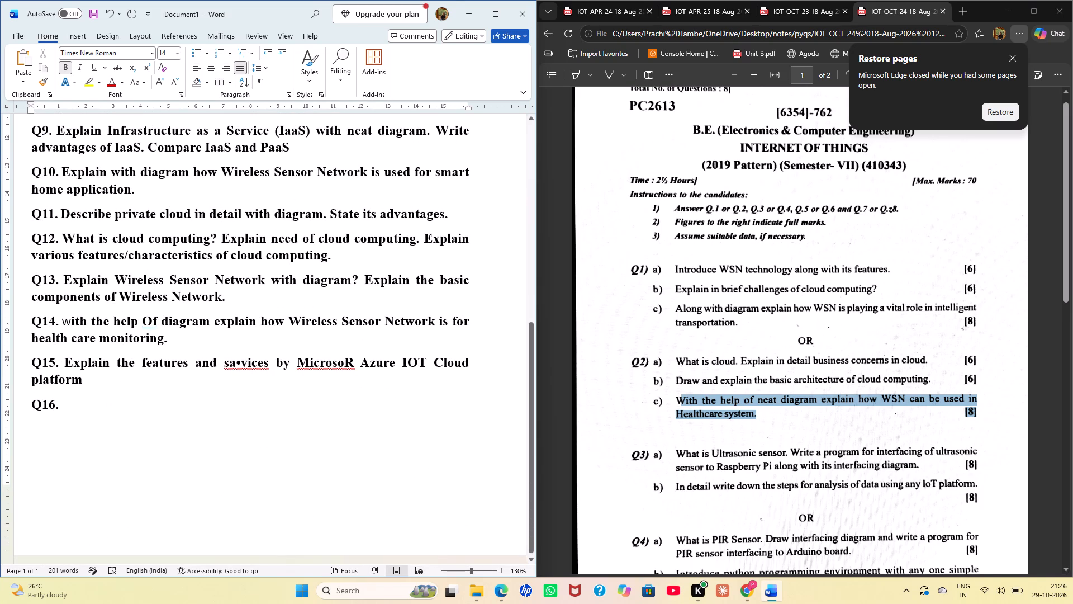
pyautogui.press('BackSpace')
pyautogui.press('BackSpace')
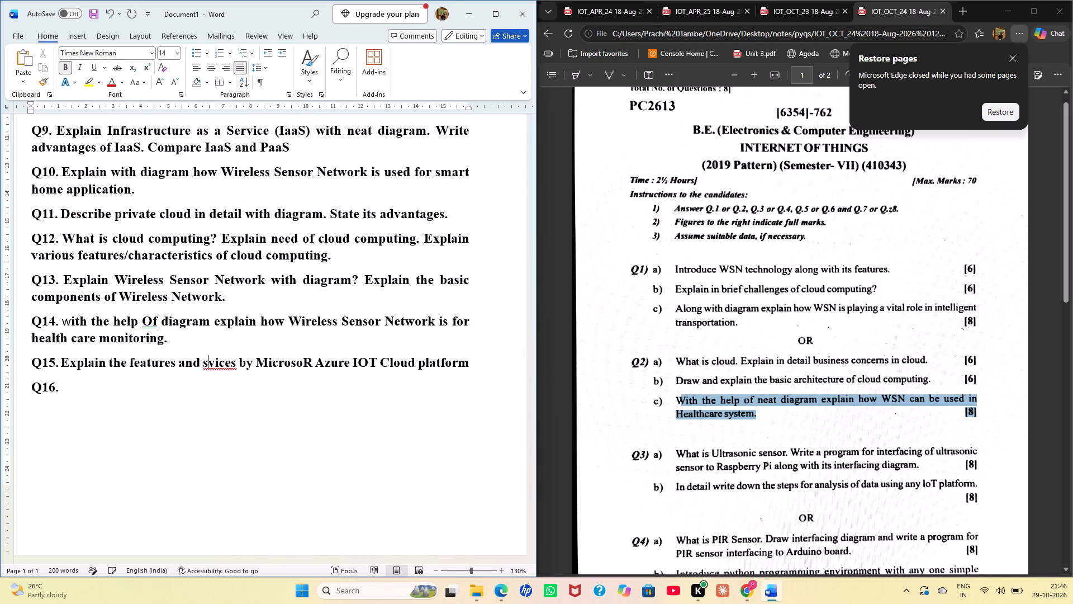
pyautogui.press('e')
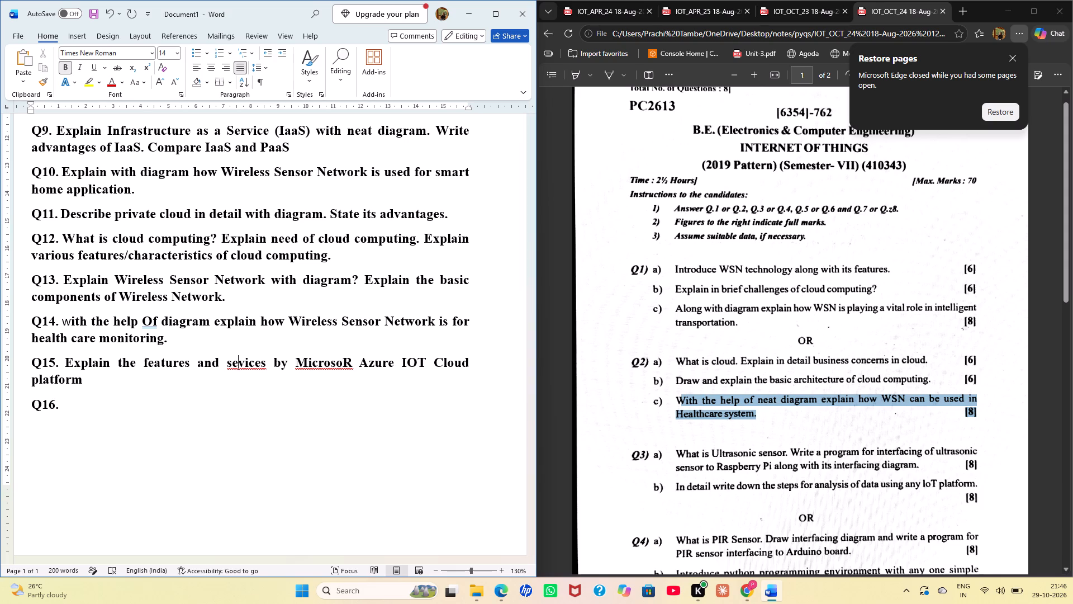
pyautogui.click(699, 17)
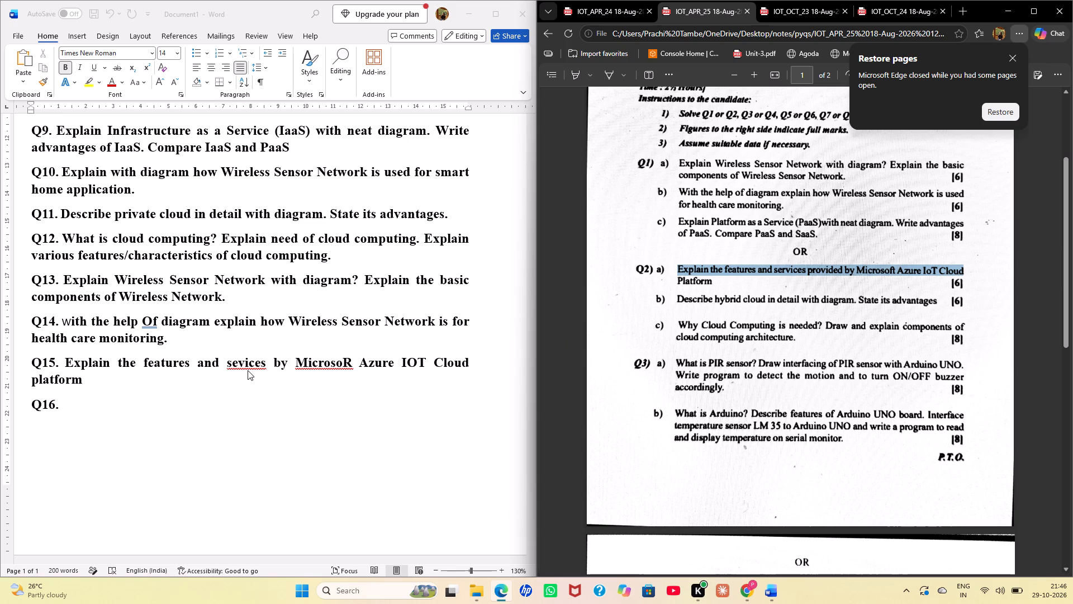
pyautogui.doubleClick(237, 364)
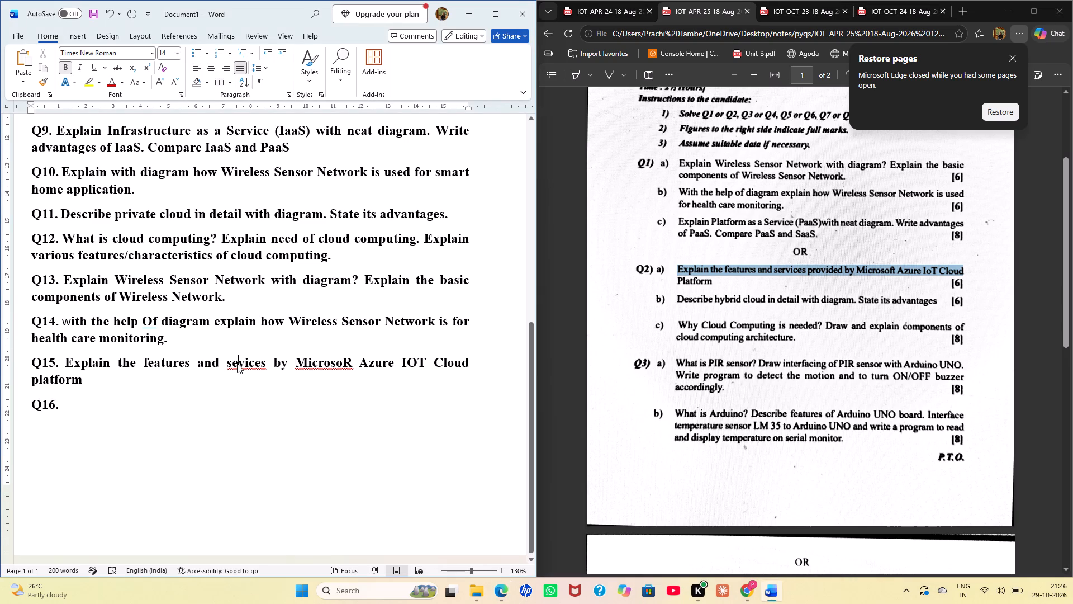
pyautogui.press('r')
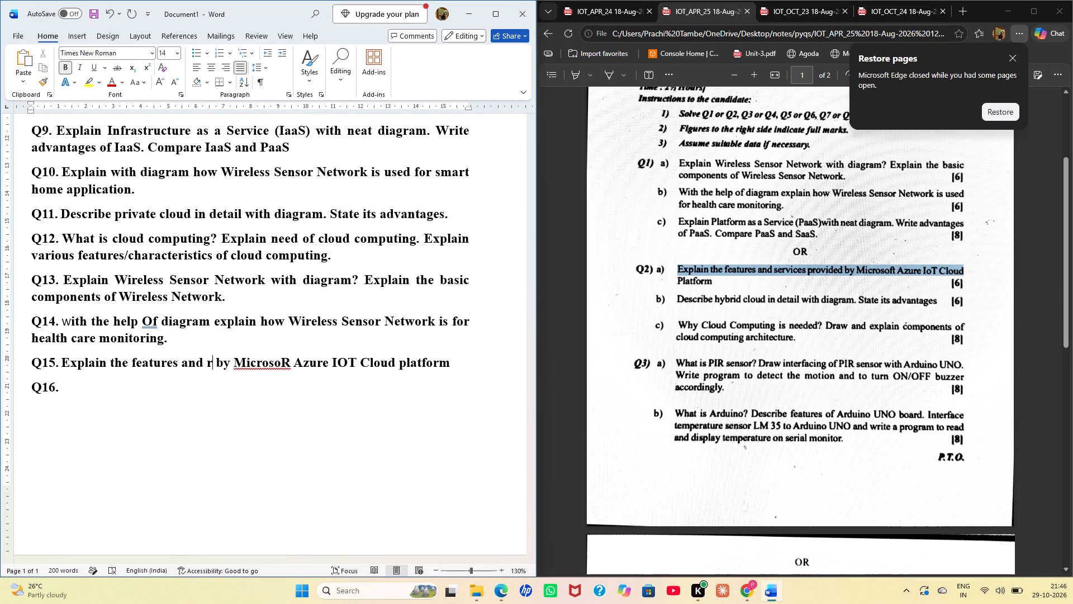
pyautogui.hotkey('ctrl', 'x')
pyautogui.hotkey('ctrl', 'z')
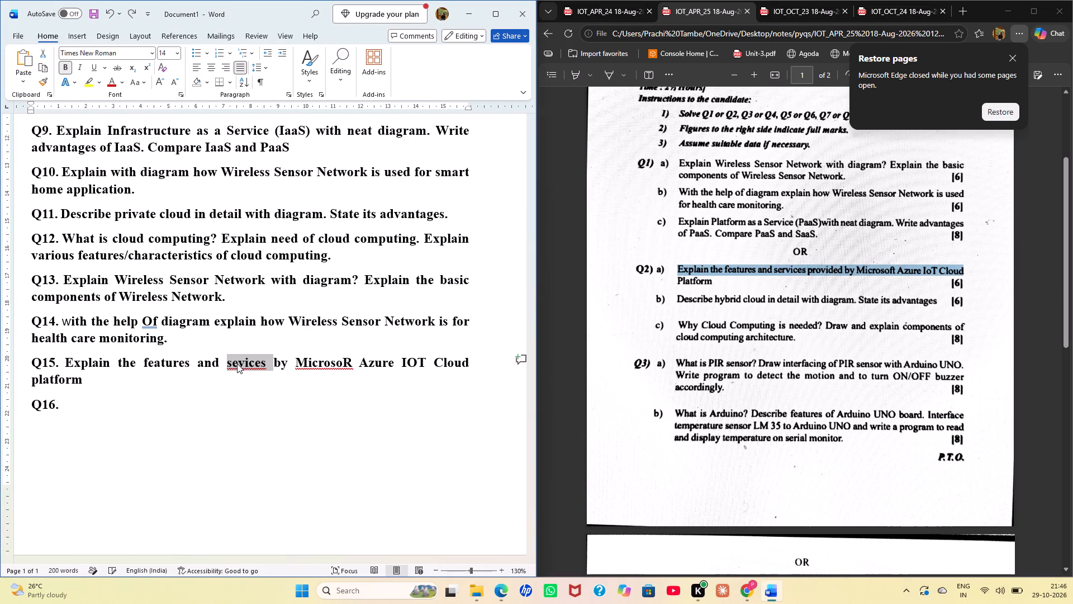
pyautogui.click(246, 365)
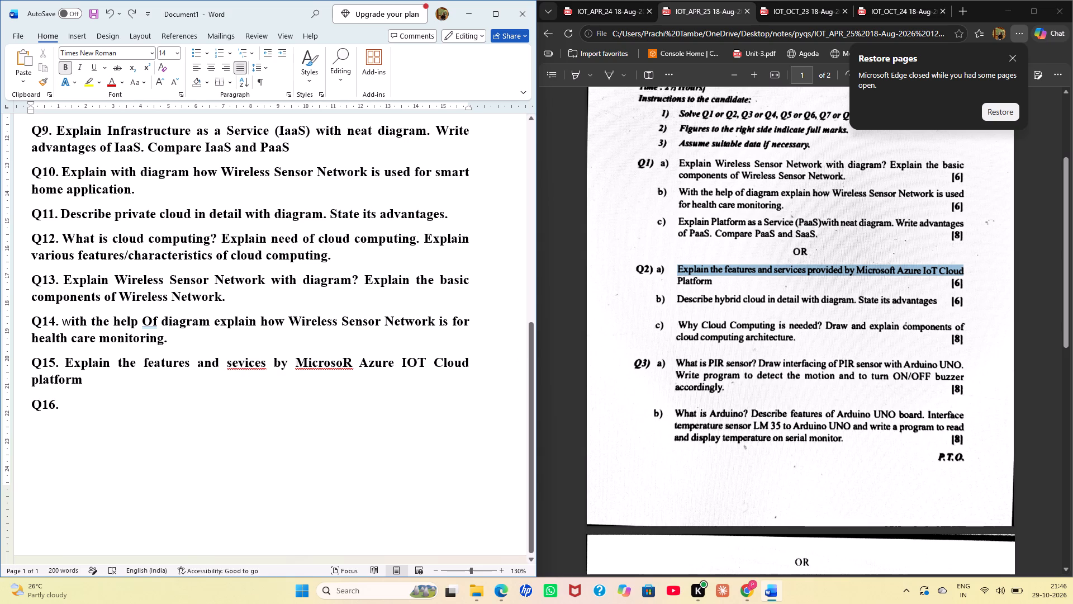
# Complete the spelling corrections in Q15 so the words read "services" and "Microsoft".
pyautogui.click(240, 362)
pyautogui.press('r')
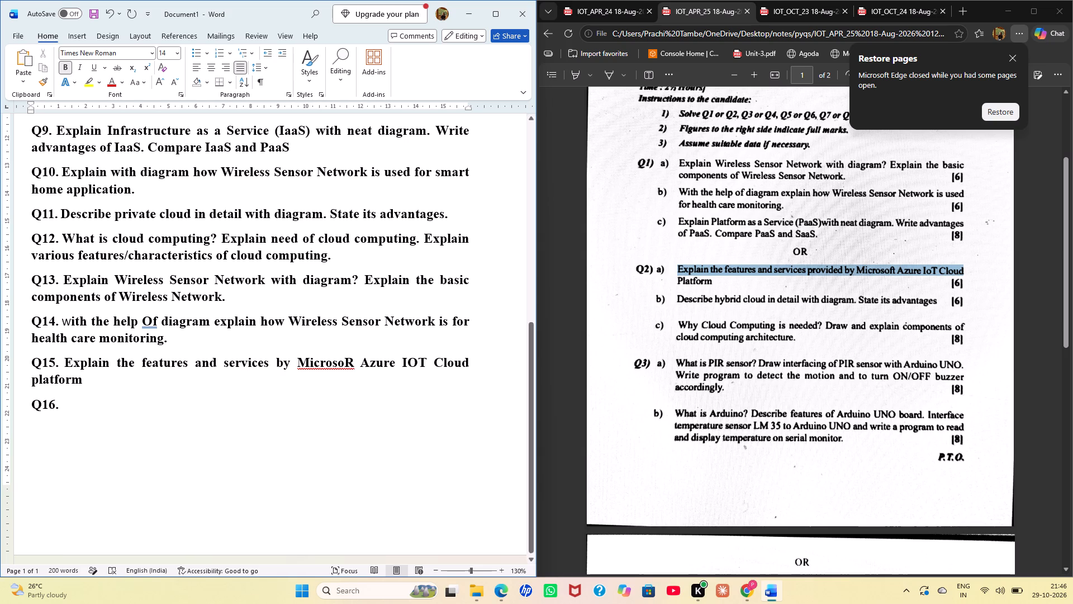
pyautogui.click(350, 364)
pyautogui.press('BackSpace')
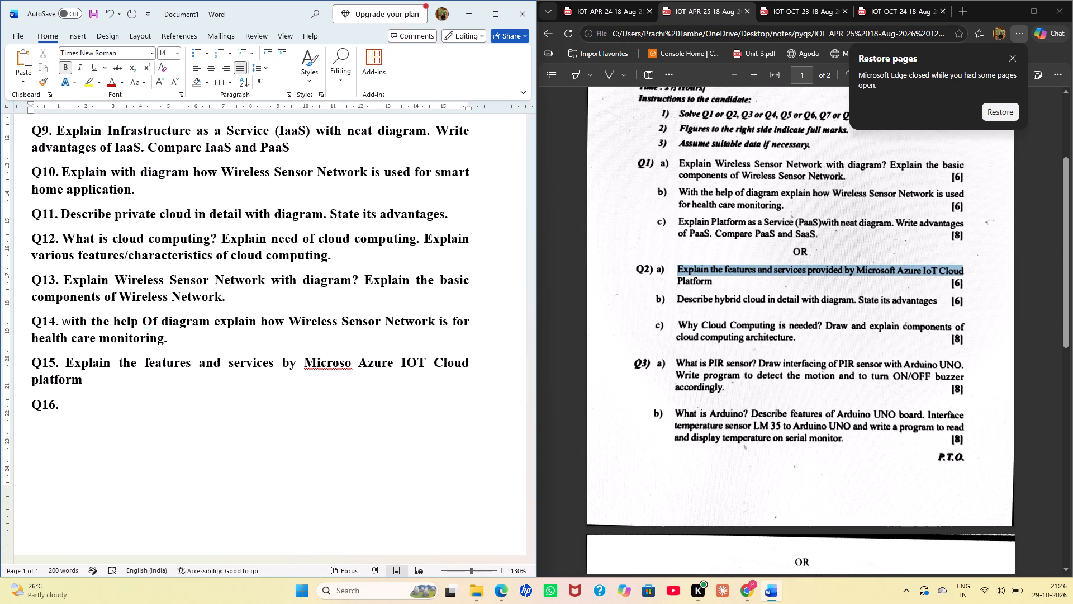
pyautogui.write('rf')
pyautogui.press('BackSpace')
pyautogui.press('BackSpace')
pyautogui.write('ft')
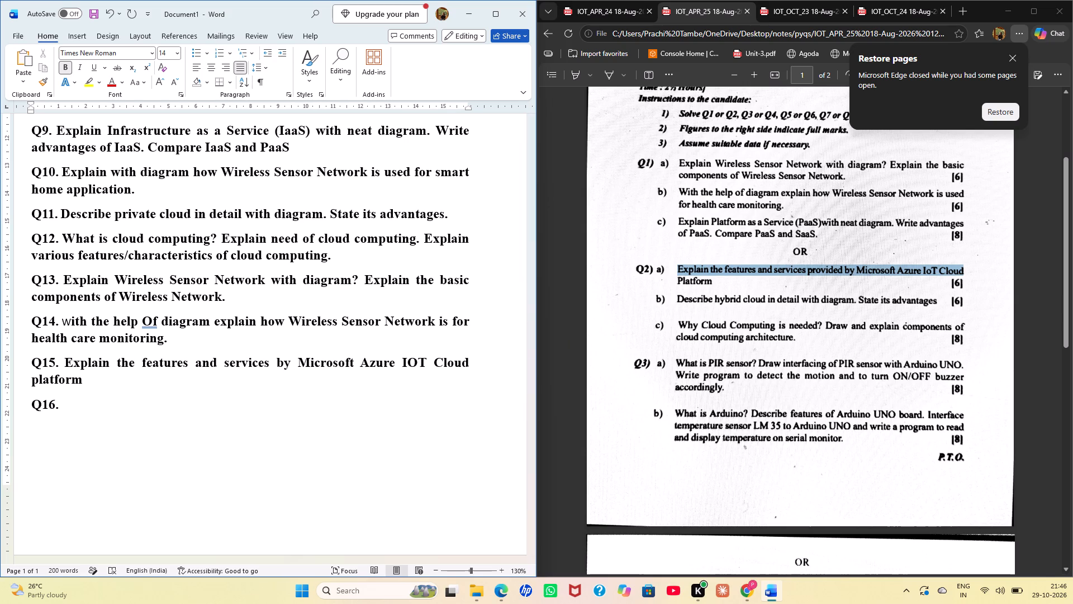
# Copy "hybrid cloud in detail with diagram. State its advantages" from question 2 b) of the IOT_APR_25 paper for the Q16. label.
pyautogui.click(720, 305)
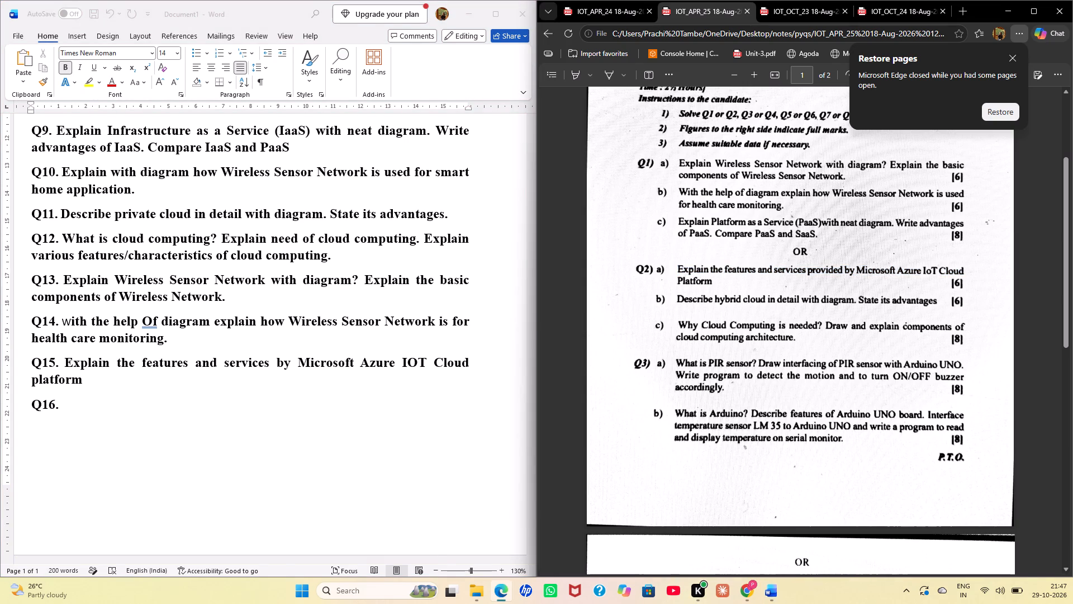
pyautogui.moveTo(938, 301); pyautogui.dragTo(680, 300)
pyautogui.click(680, 300)
pyautogui.moveTo(678, 298); pyautogui.dragTo(807, 295)
pyautogui.moveTo(807, 295); pyautogui.dragTo(673, 294)
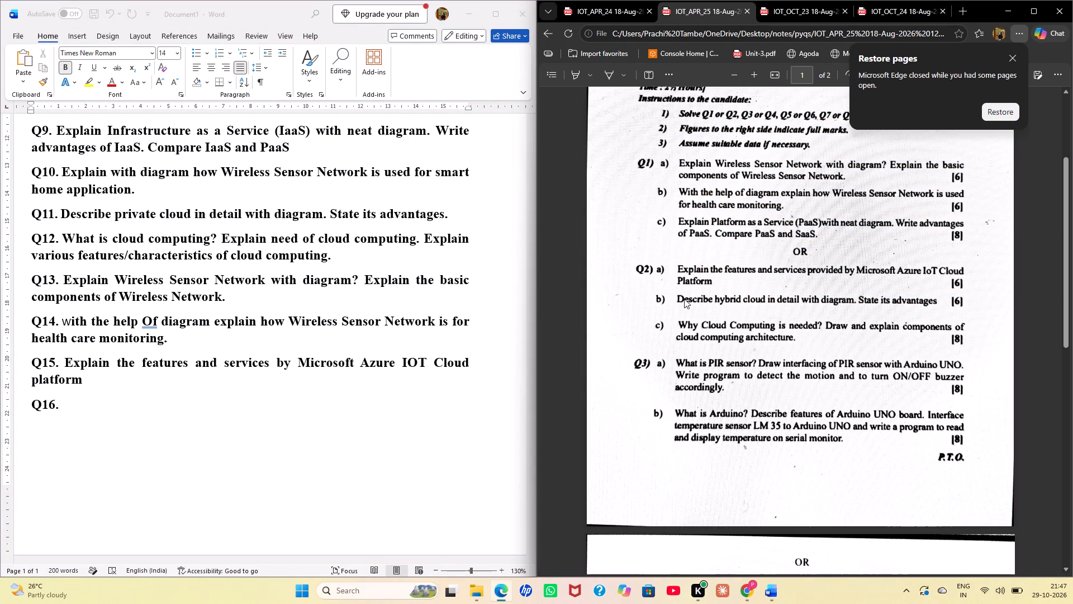
pyautogui.click(680, 299)
pyautogui.click(676, 299)
pyautogui.moveTo(674, 295); pyautogui.dragTo(683, 294)
pyautogui.moveTo(683, 294); pyautogui.dragTo(941, 279)
pyautogui.moveTo(936, 301); pyautogui.dragTo(811, 303)
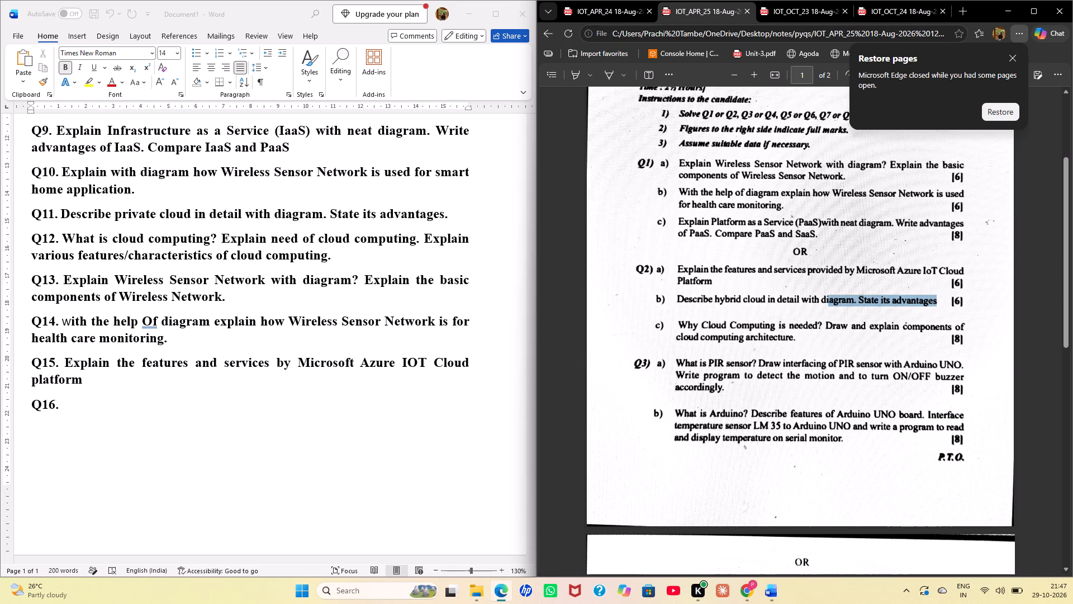
pyautogui.moveTo(811, 303); pyautogui.dragTo(698, 301)
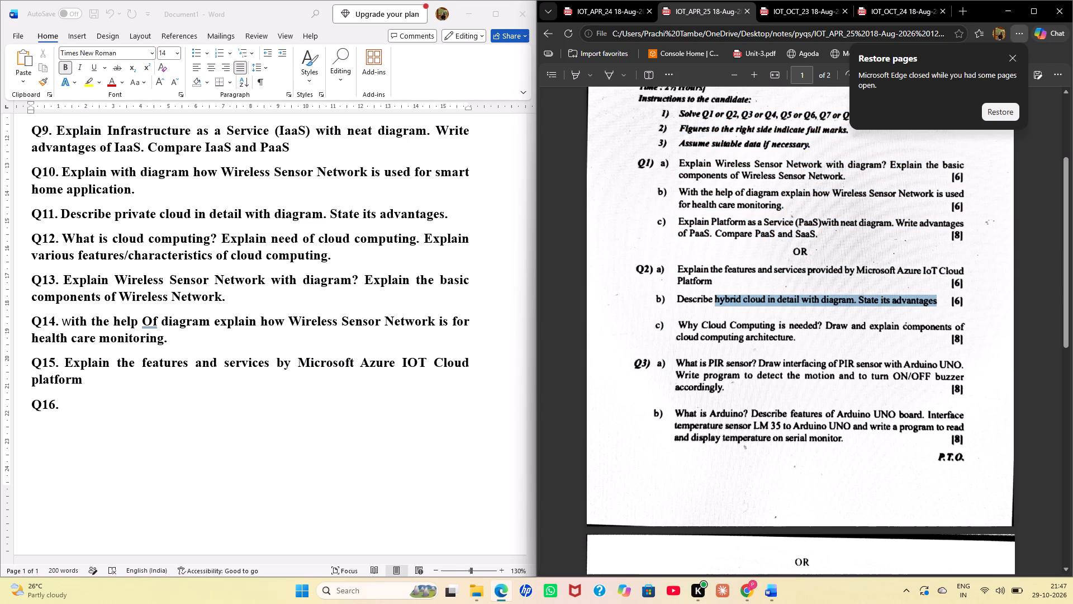
pyautogui.moveTo(698, 301); pyautogui.dragTo(706, 301)
pyautogui.hotkey('ctrl', 'c')
pyautogui.click(72, 408)
pyautogui.click(67, 407)
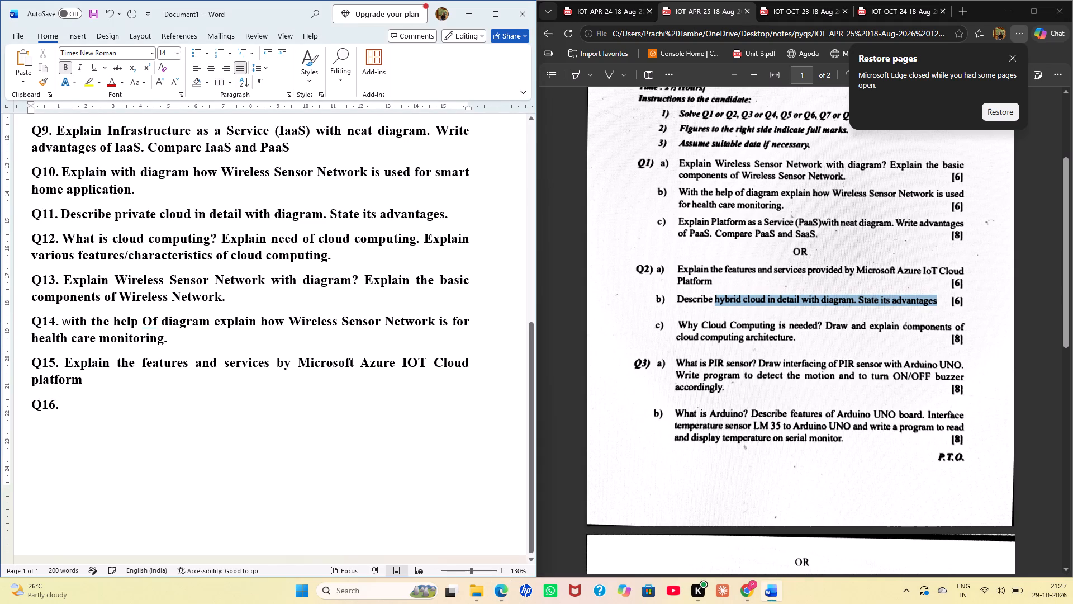
# Paste the copied hybrid cloud question after the Q16. label and insert ". Describe", copied from Q11, in front of it.
pyautogui.hotkey('ctrl', 'v')
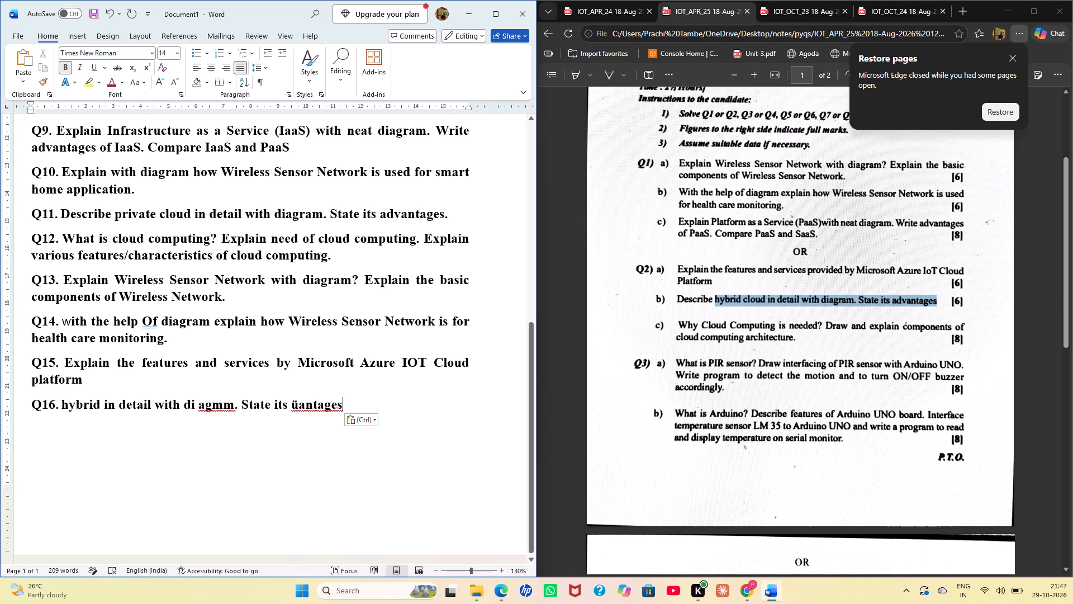
pyautogui.moveTo(107, 213); pyautogui.dragTo(55, 215)
pyautogui.hotkey('ctrl', 'c')
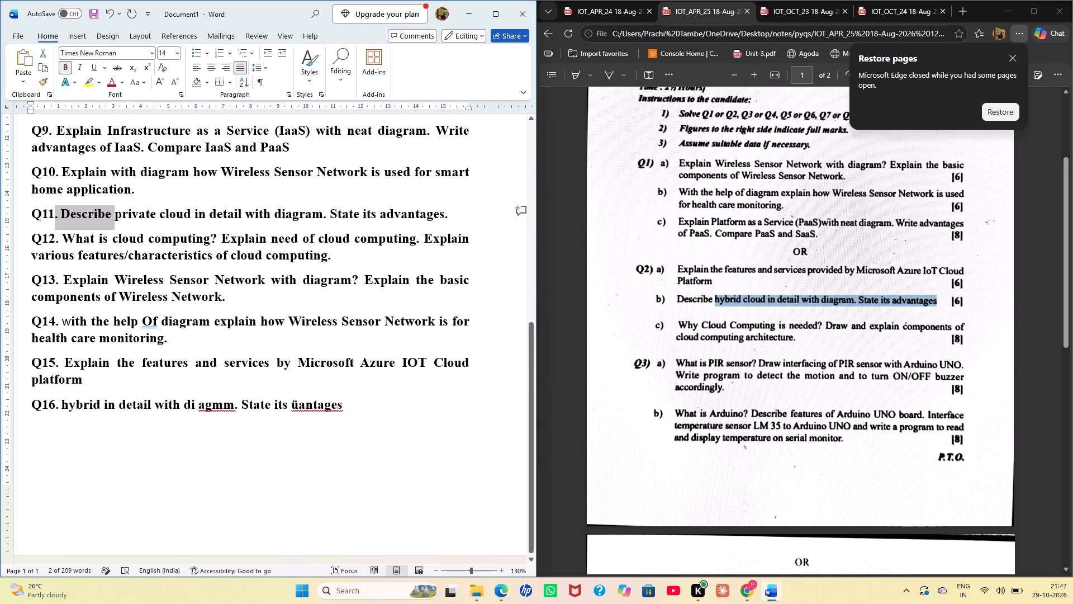
pyautogui.click(60, 403)
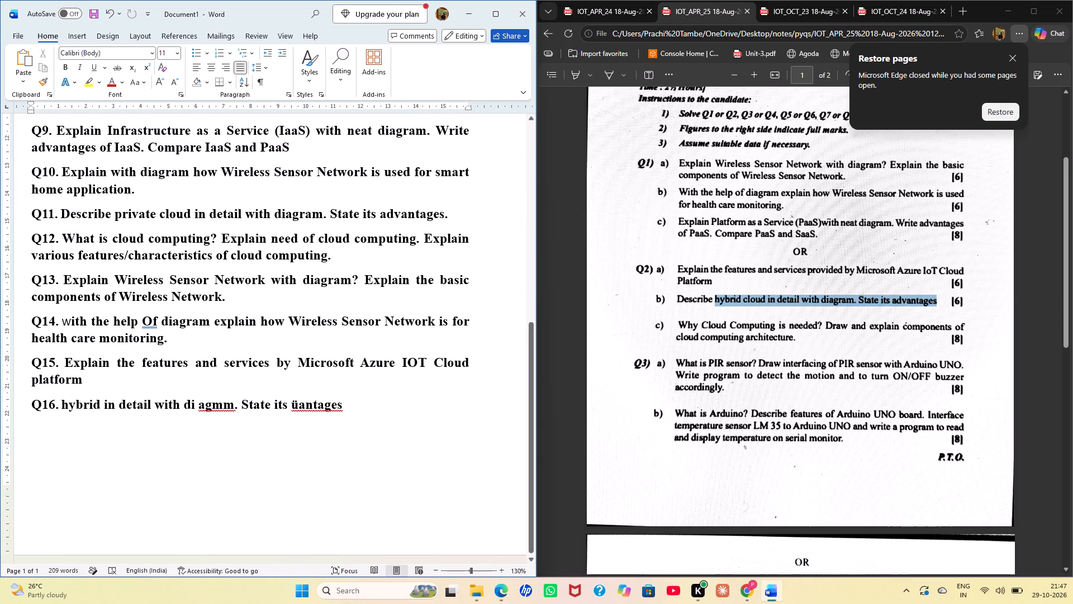
pyautogui.hotkey('ctrl', 'v')
pyautogui.press('space')
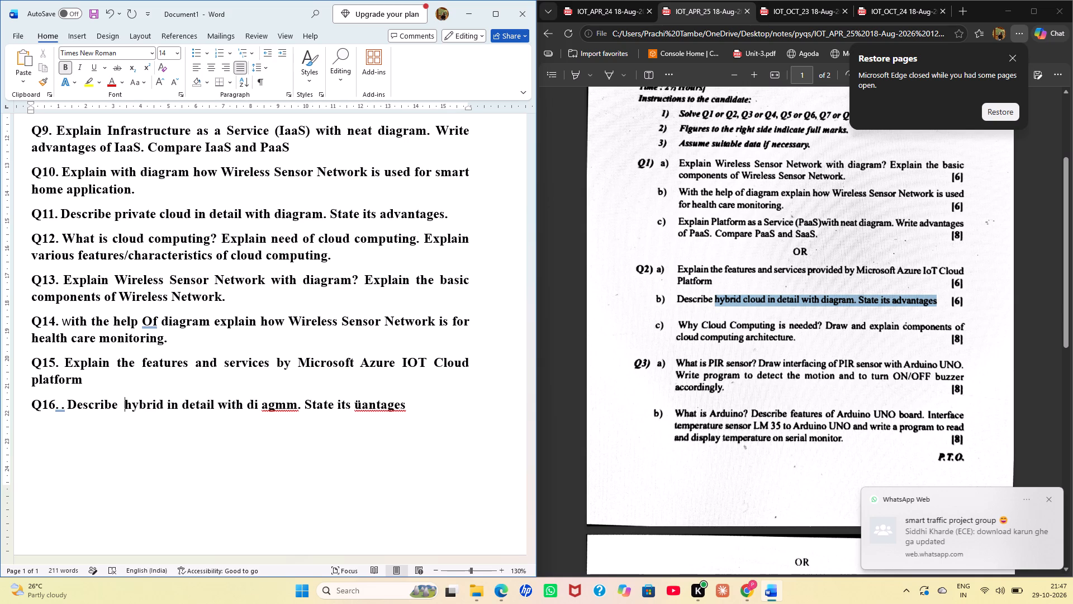
pyautogui.press('BackSpace')
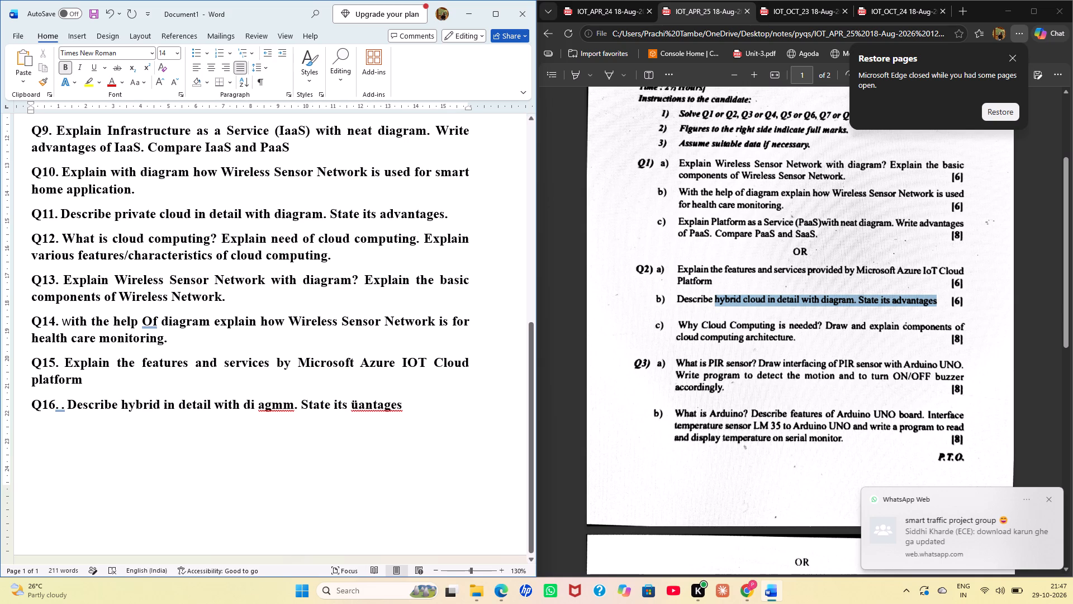
# Correct the garbled word after "in detail with" in Q16 to "diagram".
pyautogui.click(260, 405)
pyautogui.press('BackSpace')
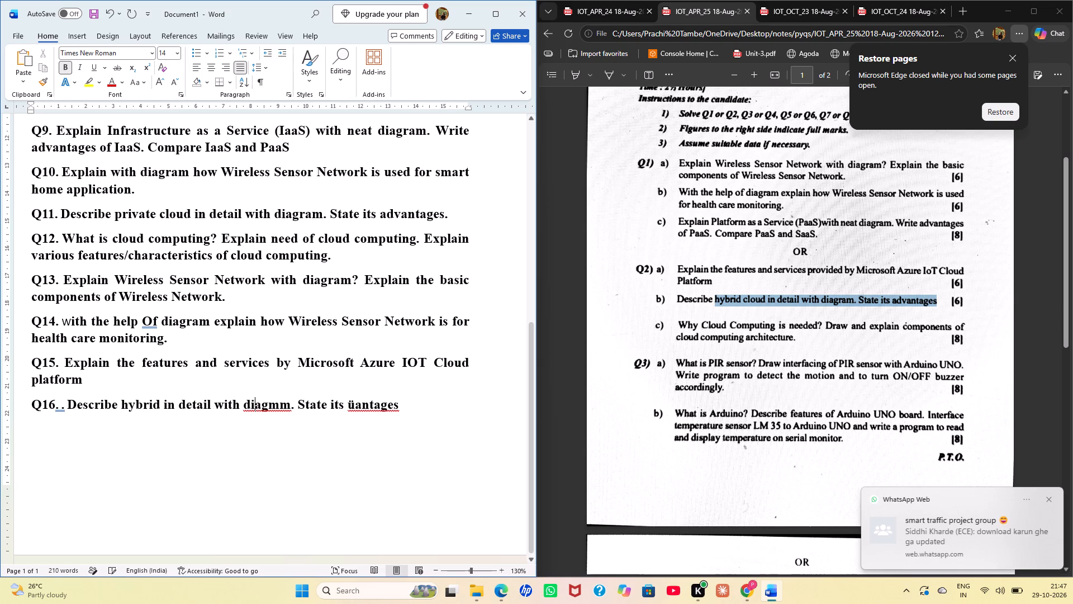
pyautogui.click(277, 406)
pyautogui.press('BackSpace')
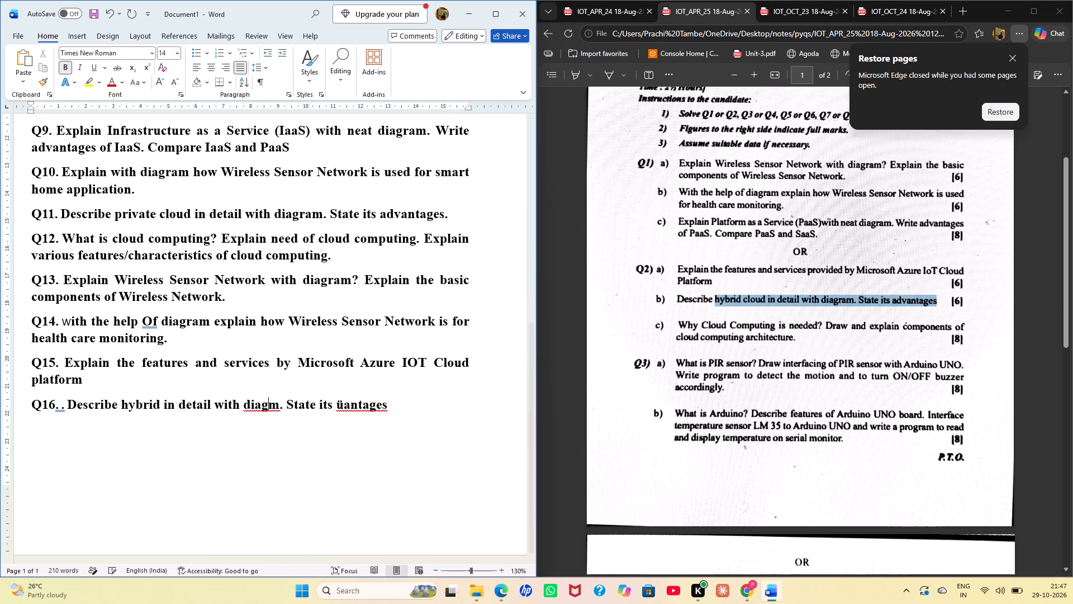
pyautogui.write('ra')
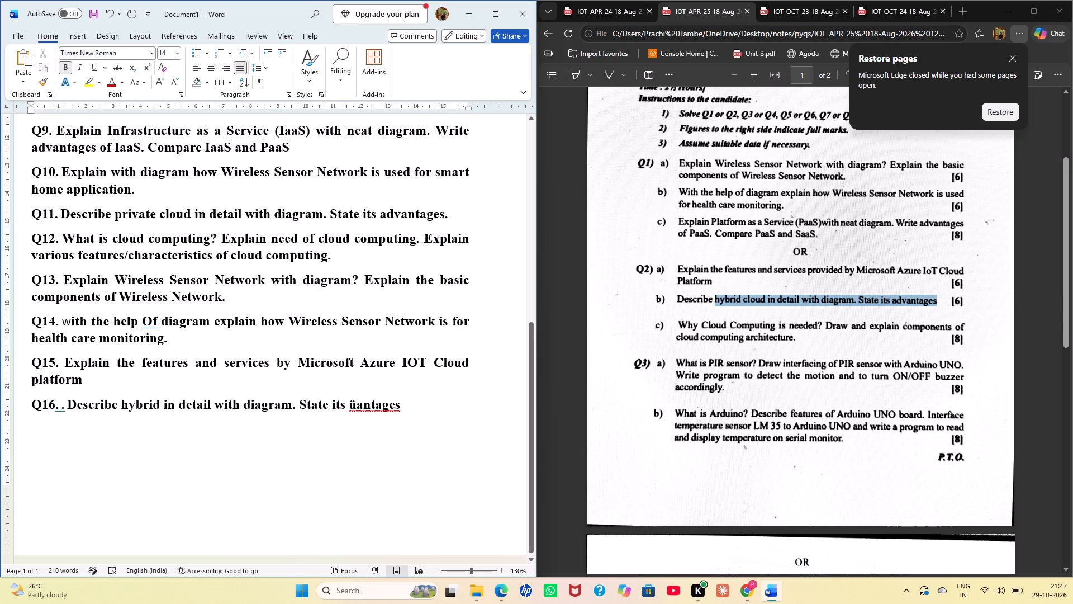
# Replace the garbled last word of Q16 with "adavtanges".
pyautogui.click(401, 405)
pyautogui.press('BackSpace')
pyautogui.press('BackSpace')
pyautogui.press('BackSpace')
pyautogui.press('BackSpace')
pyautogui.press('BackSpace')
pyautogui.press('BackSpace')
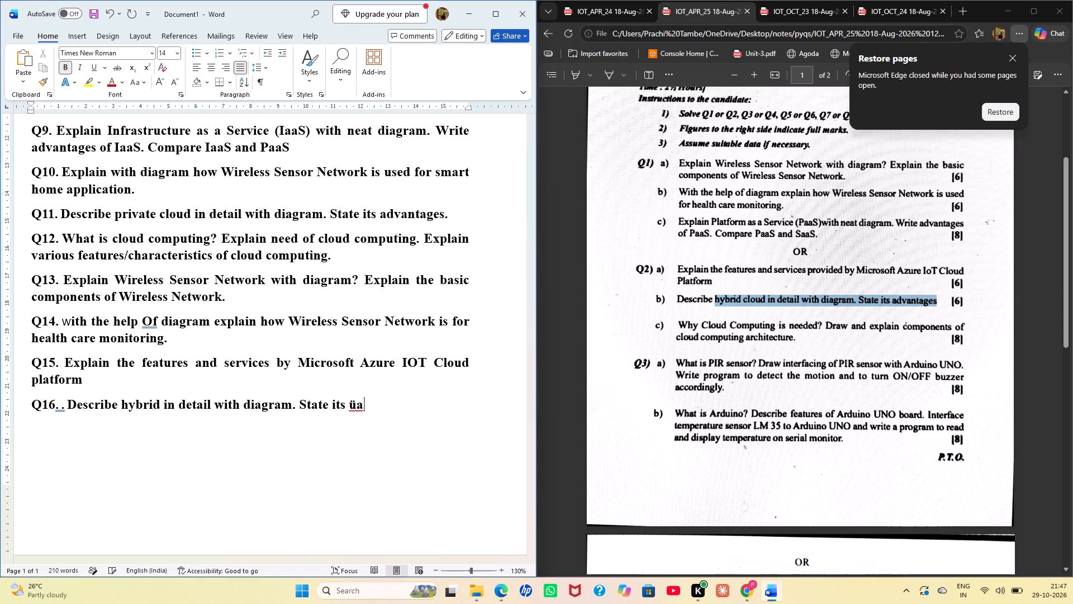
pyautogui.press('BackSpace')
pyautogui.press('BackSpace')
pyautogui.write('adavtanges')
# Add the label Q17. and copy question 2 c) of the IOT_APR_25 paper after it, from "Why Cloud Computing" up to "cloud computing".
pyautogui.press('Return')
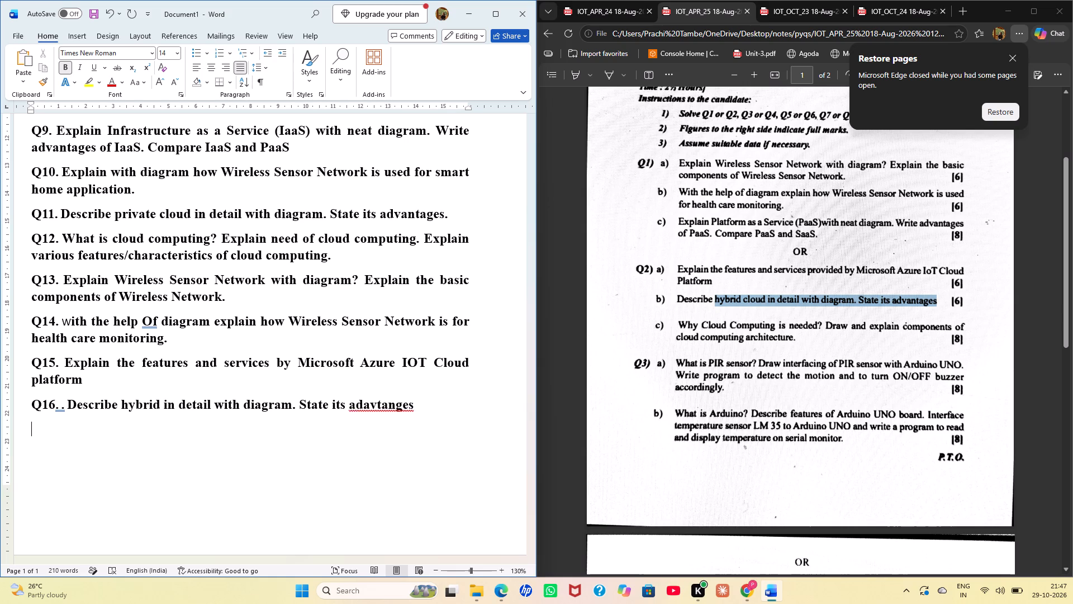
pyautogui.write('Q17.')
pyautogui.moveTo(801, 341); pyautogui.dragTo(737, 330)
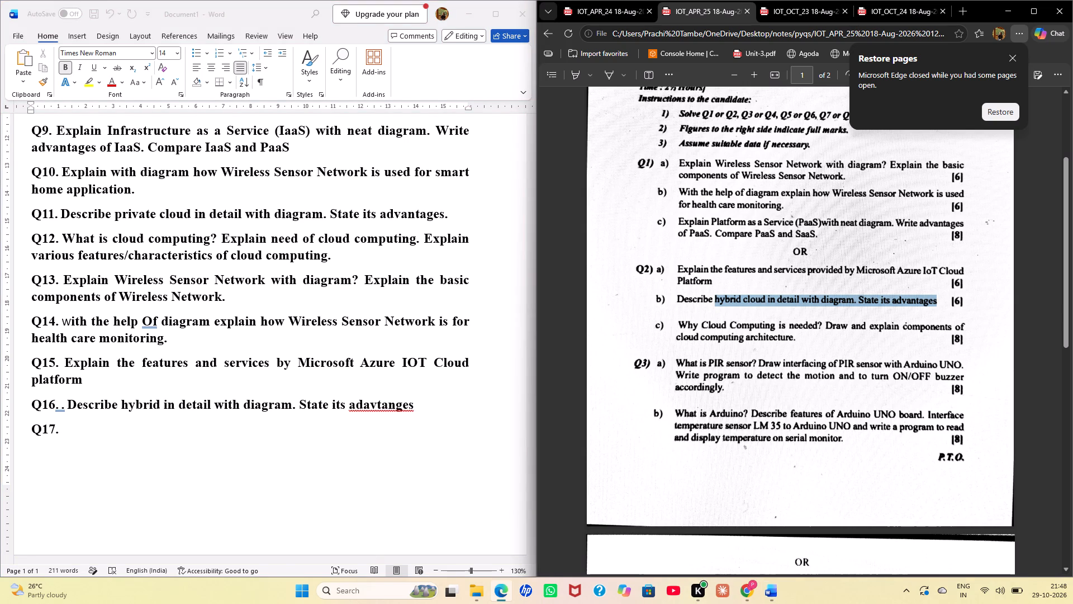
pyautogui.moveTo(680, 323); pyautogui.dragTo(793, 340)
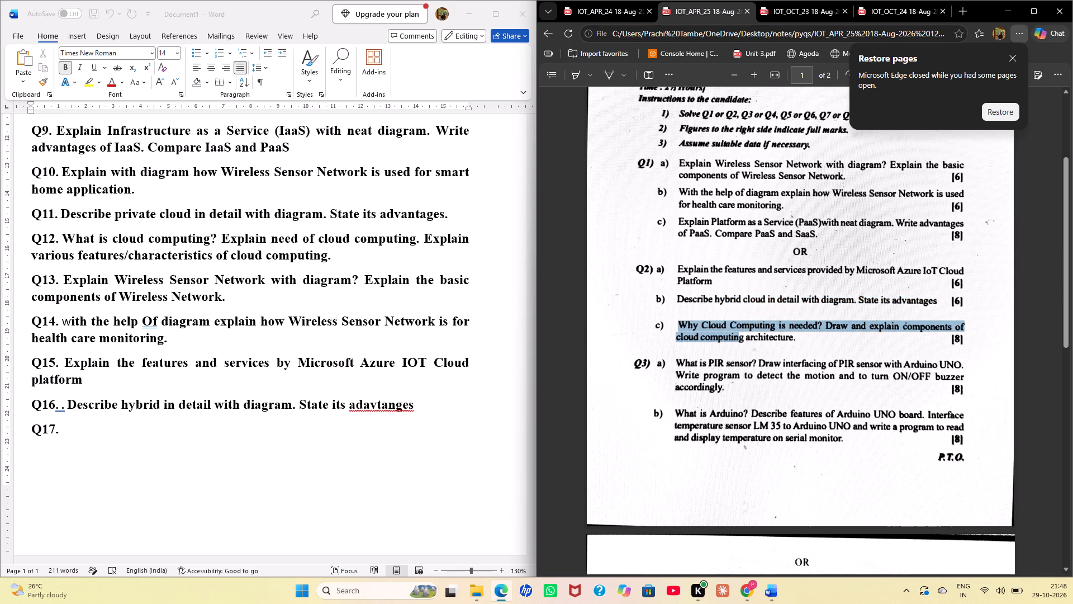
pyautogui.moveTo(793, 340); pyautogui.dragTo(790, 342)
pyautogui.moveTo(790, 342); pyautogui.dragTo(743, 345)
pyautogui.moveTo(743, 345); pyautogui.dragTo(766, 334)
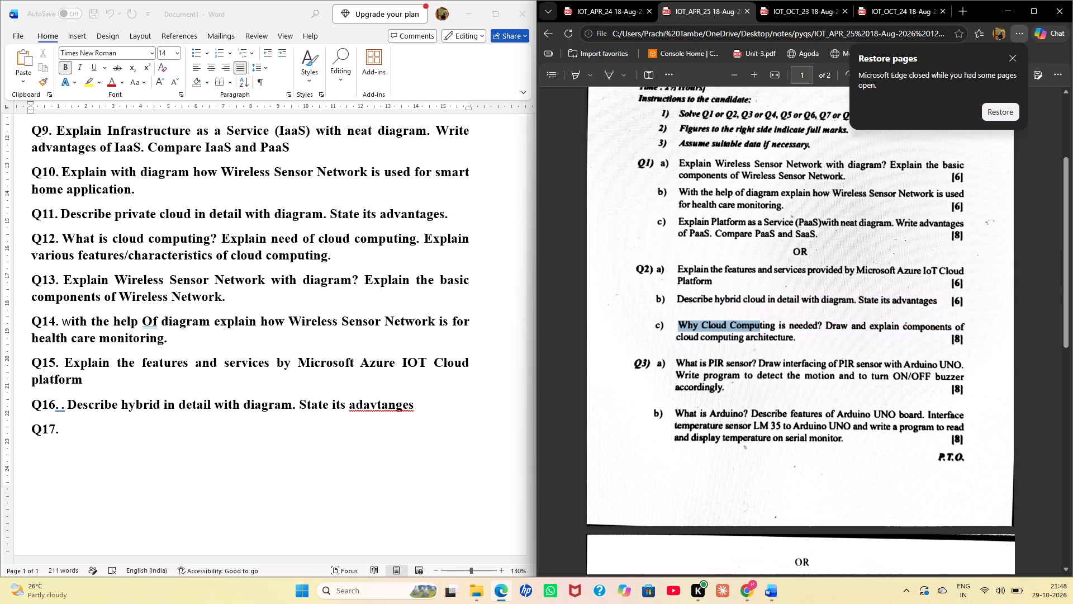
pyautogui.moveTo(766, 334); pyautogui.dragTo(748, 341)
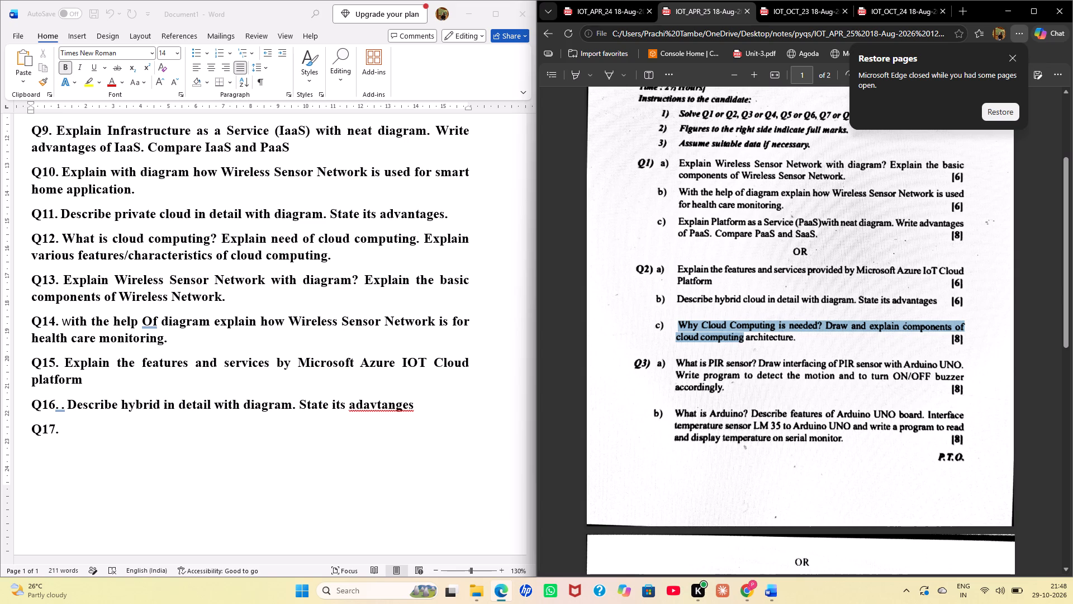
pyautogui.moveTo(748, 341); pyautogui.dragTo(751, 341)
pyautogui.moveTo(751, 341); pyautogui.dragTo(745, 342)
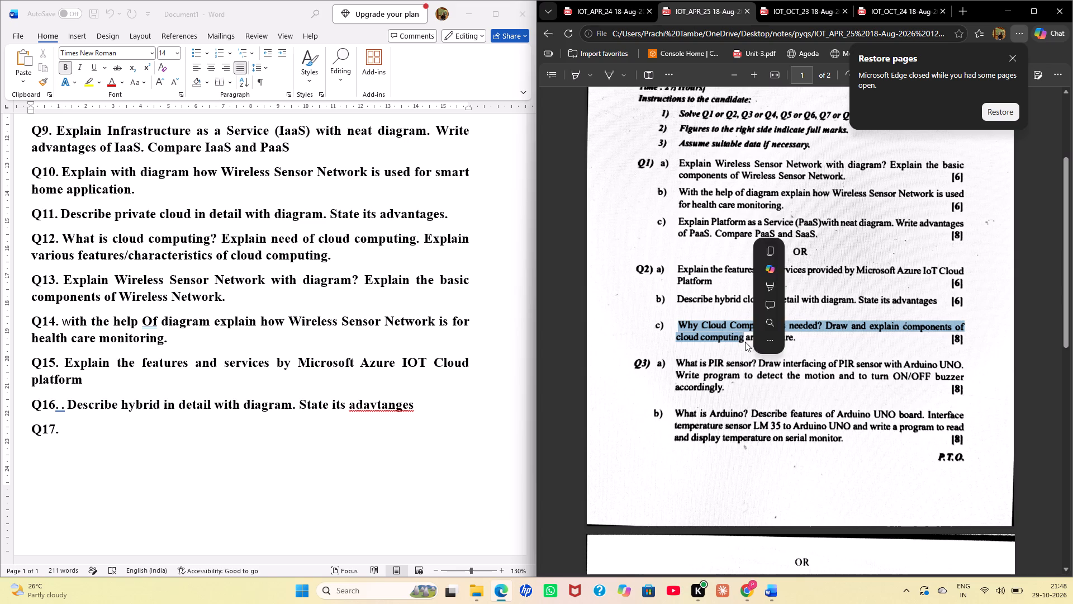
pyautogui.hotkey('ctrl', 'c')
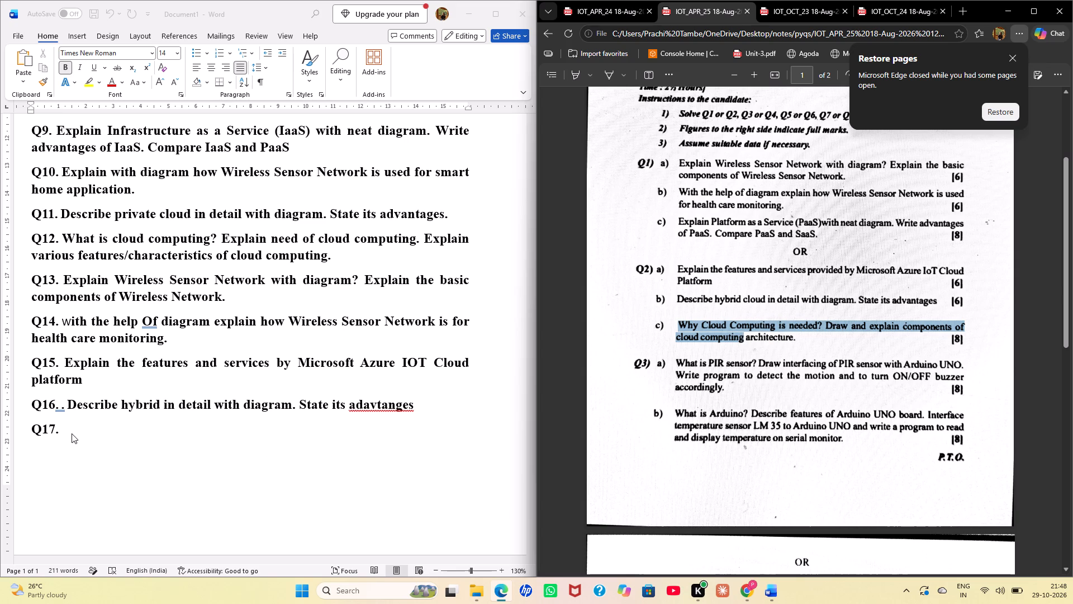
pyautogui.click(72, 433)
pyautogui.hotkey('ctrl', 'v')
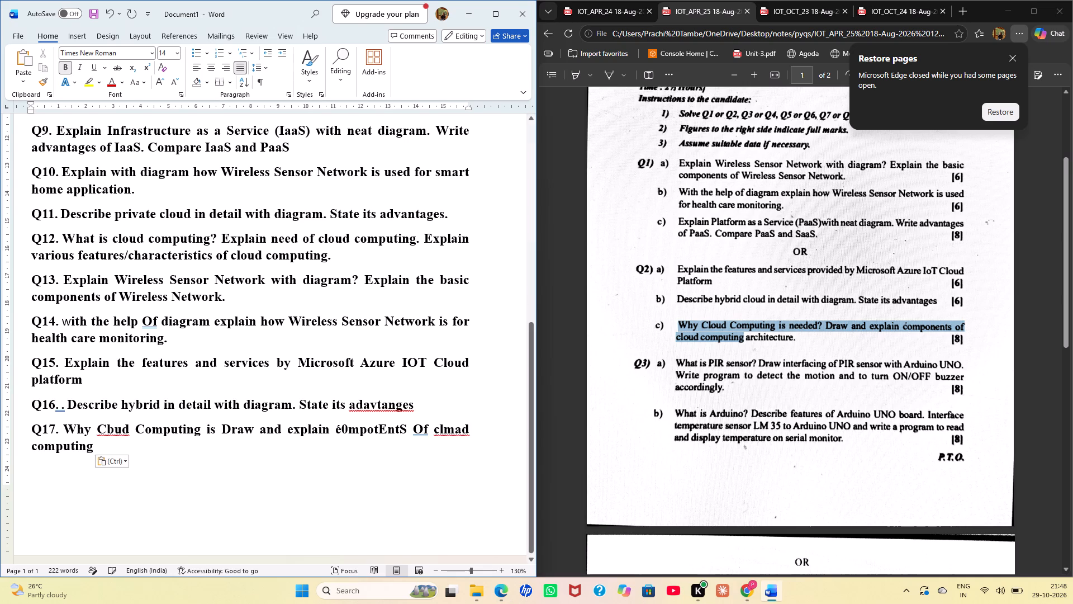
# Complete Q17 by adding the word "architecture" after "computing".
pyautogui.press('space')
pyautogui.write('AR')
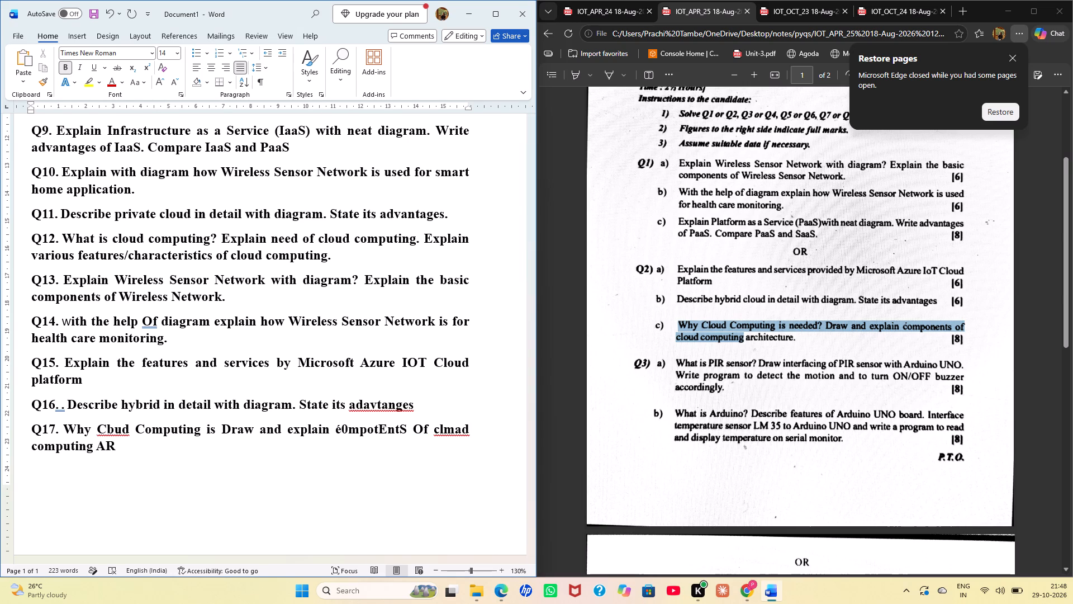
pyautogui.press('BackSpace')
pyautogui.write('architecture')
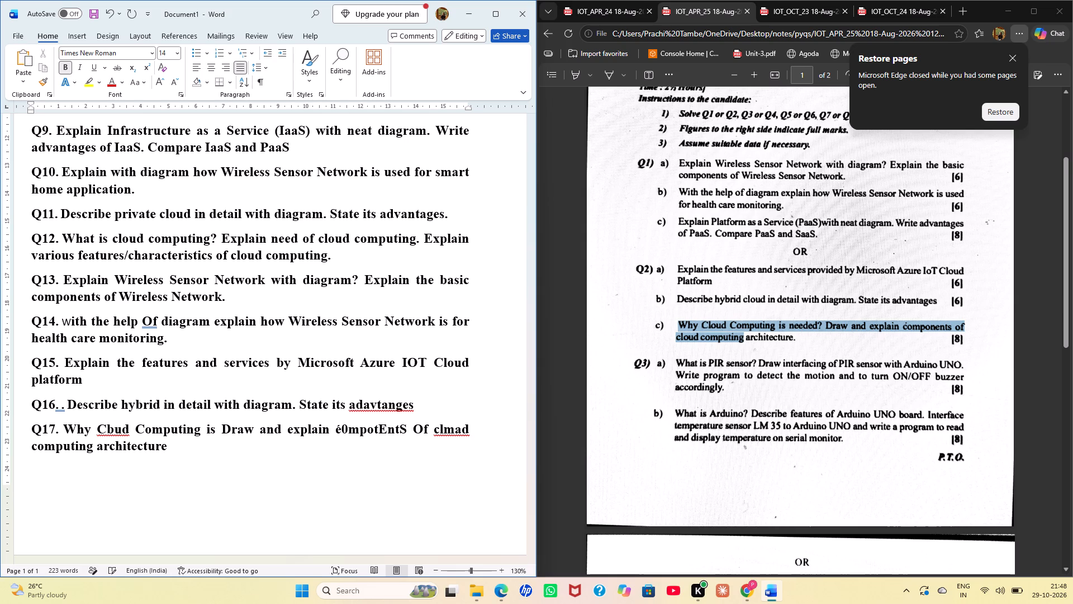
# Switch to the IOT_APR_24 paper in Edge and look over its questions and the compiled list back to its title.
pyautogui.click(606, 10)
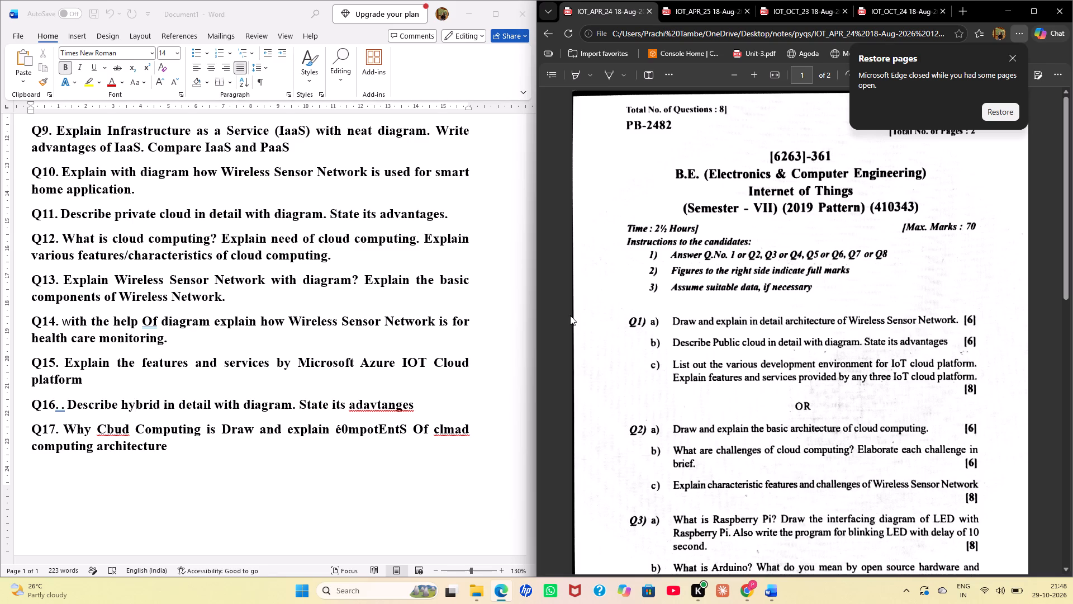
pyautogui.scroll(10, 207, 207)
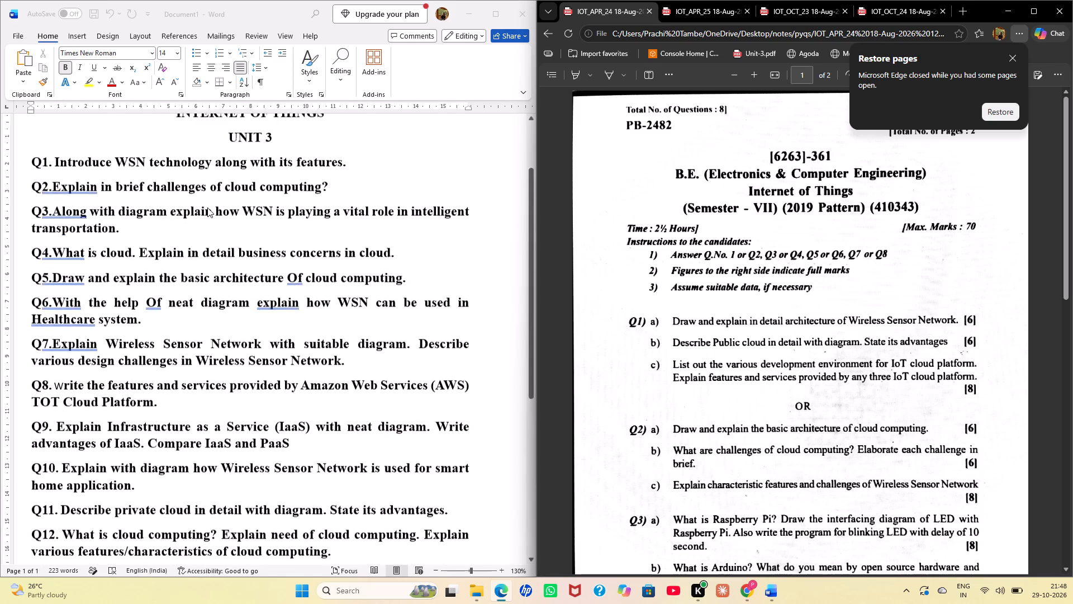
pyautogui.scroll(8, 207, 207)
# Close the Word document and name the file "iot unit3" for saving its changes.
pyautogui.hotkey('ctrl', 's')
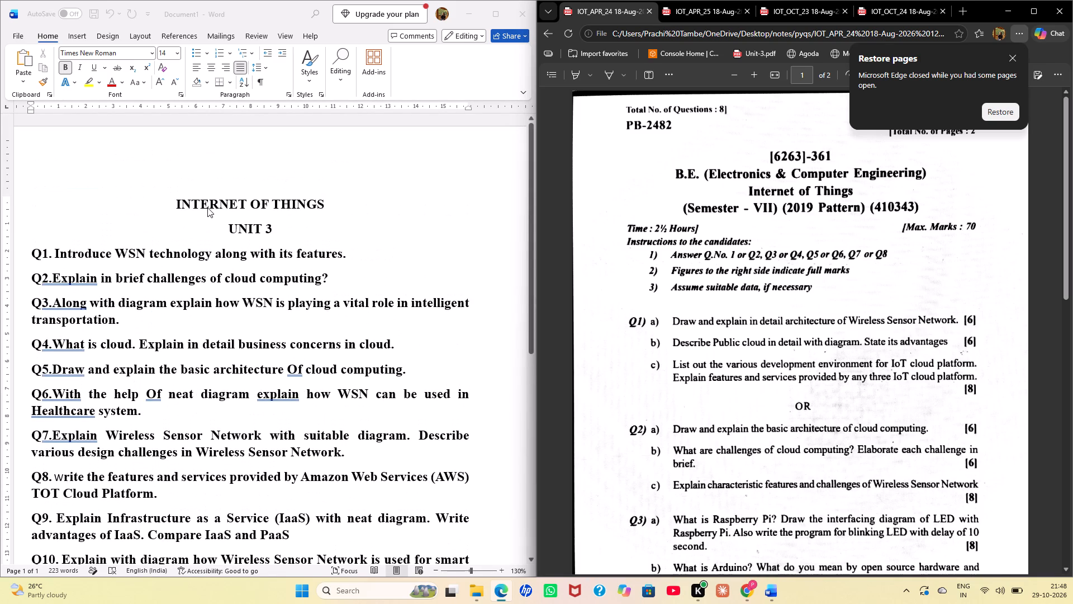
pyautogui.click(522, 25)
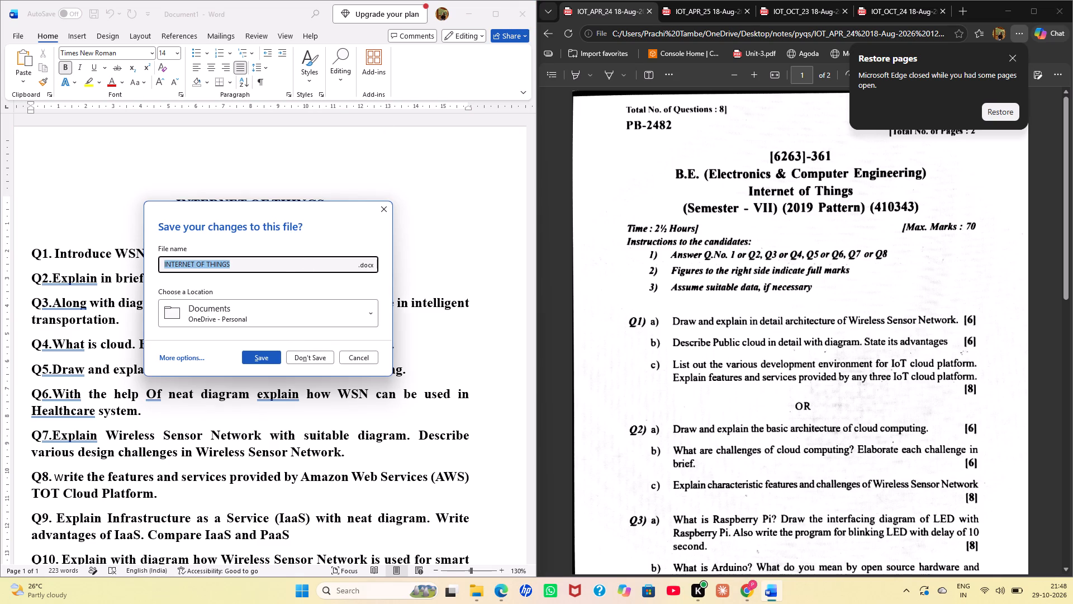
pyautogui.click(279, 270)
pyautogui.click(254, 266)
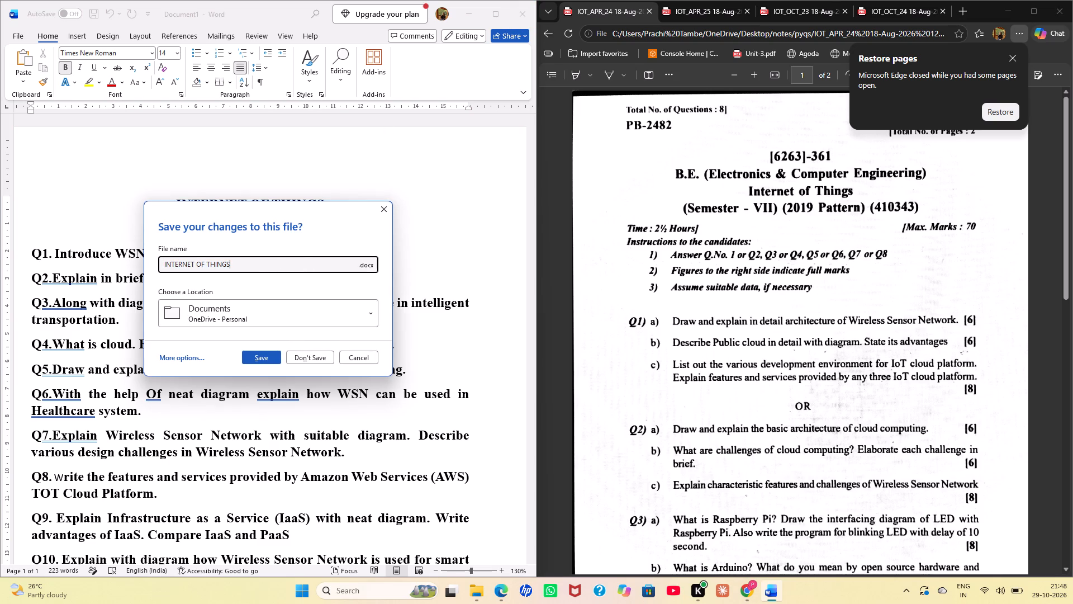
pyautogui.press('BackSpace')
pyautogui.press('BackSpace')
pyautogui.press('BackSpace')
pyautogui.press('BackSpace')
pyautogui.press('BackSpace')
pyautogui.press('BackSpace')
pyautogui.press('BackSpace')
pyautogui.press('BackSpace')
pyautogui.press('BackSpace')
pyautogui.press('BackSpace')
pyautogui.press('BackSpace')
pyautogui.press('BackSpace')
pyautogui.press('BackSpace')
pyautogui.press('BackSpace')
pyautogui.press('BackSpace')
pyautogui.press('BackSpace')
pyautogui.press('BackSpace')
pyautogui.press('BackSpace')
pyautogui.press('BackSpace')
pyautogui.press('BackSpace')
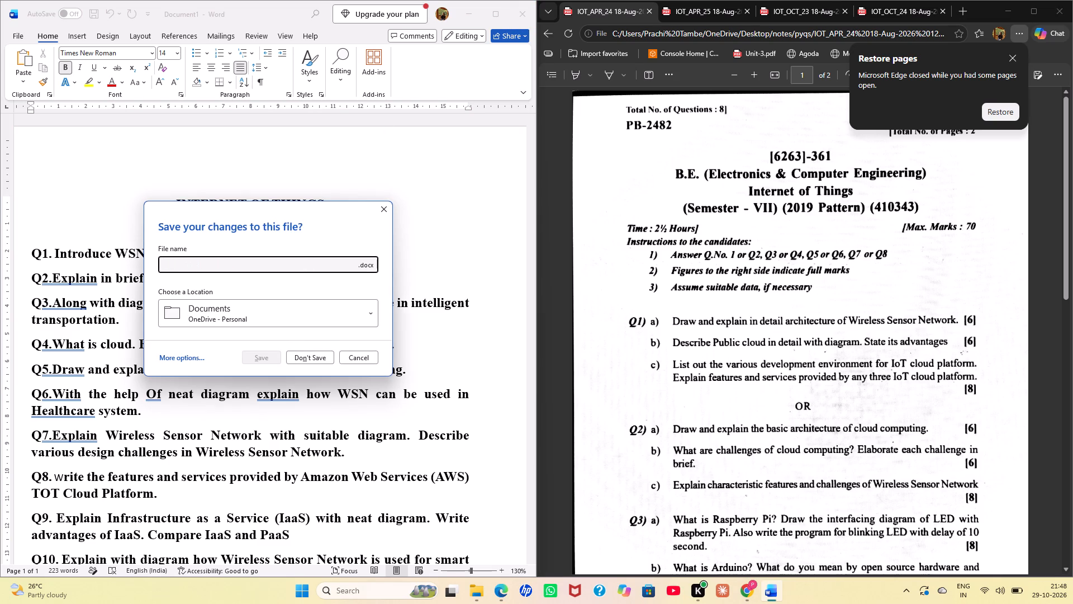
pyautogui.write('iot')
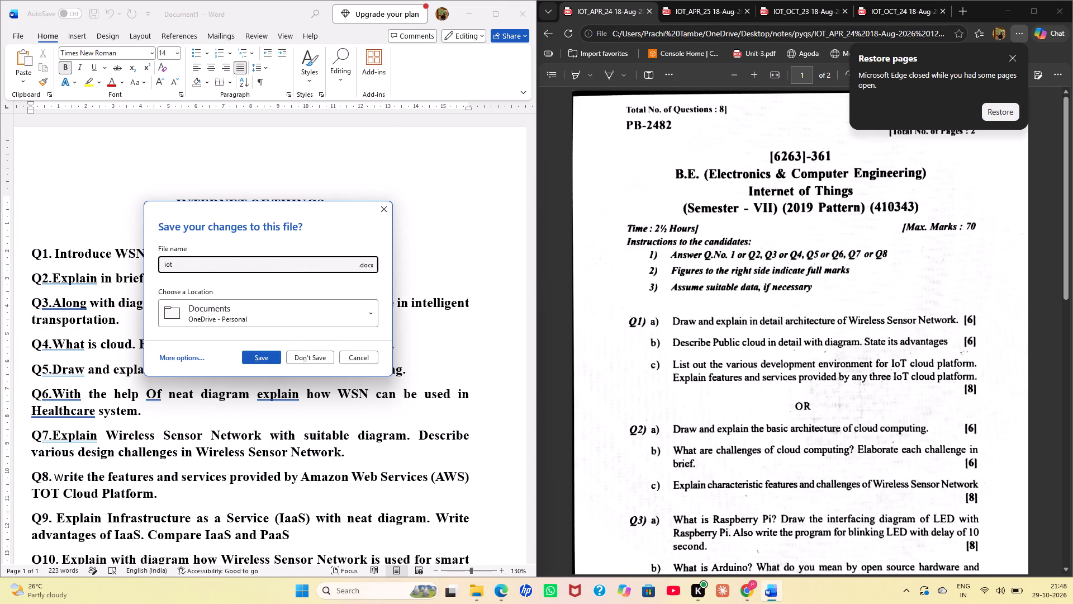
pyautogui.press('space')
pyautogui.write('unit3')
# Browse the available save locations for the iot unit3 file.
pyautogui.click(372, 314)
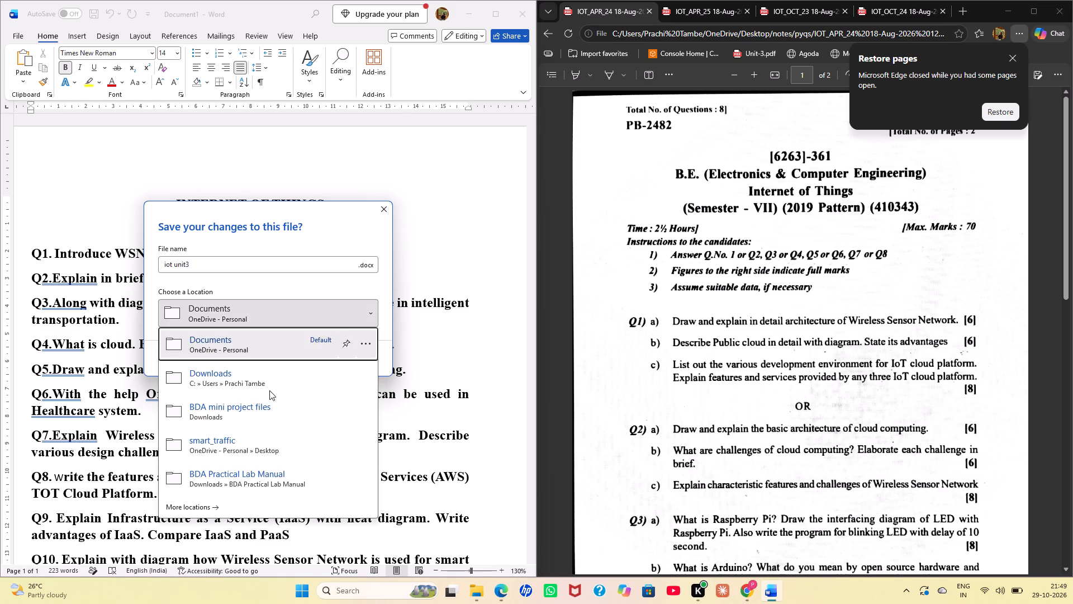
pyautogui.scroll(-4, 245, 442)
pyautogui.doubleClick(228, 315)
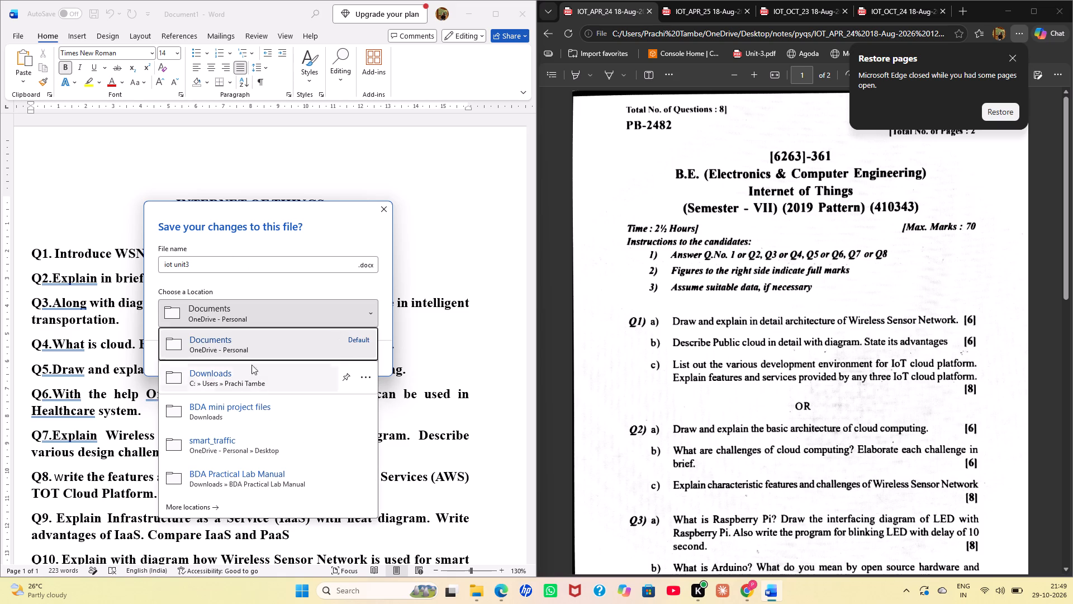
pyautogui.scroll(-6, 271, 461)
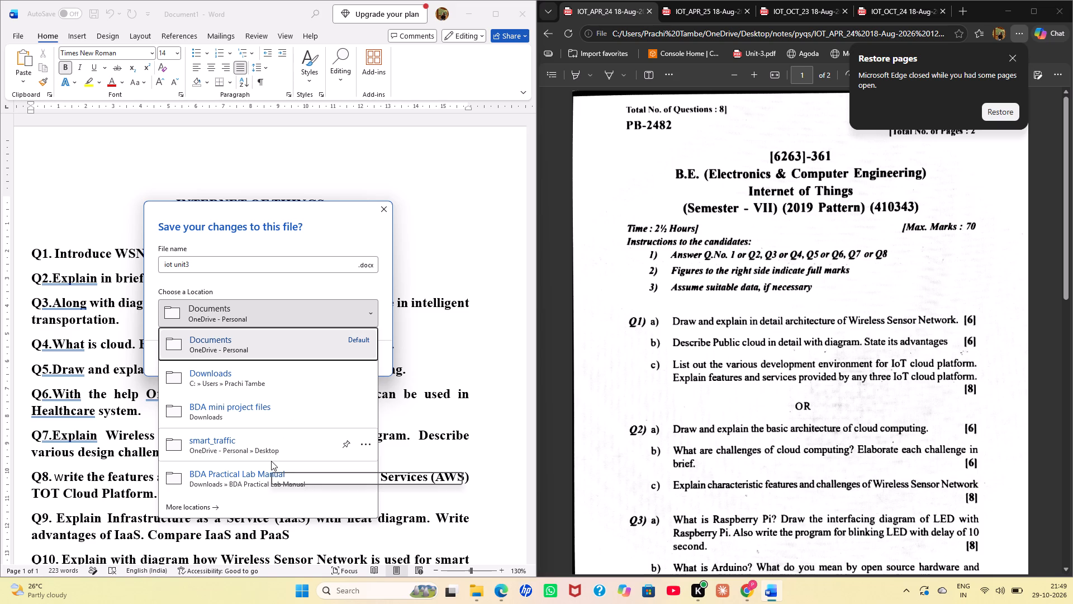
# Save the document as a Word file named iot unit3 in the notes folder on the Desktop.
pyautogui.click(199, 507)
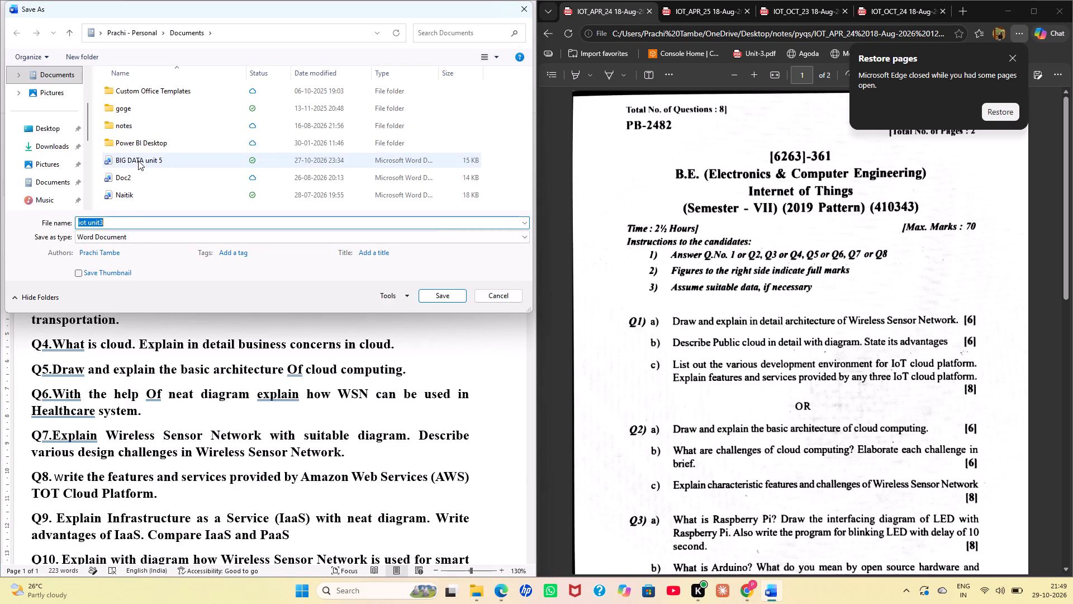
pyautogui.click(55, 134)
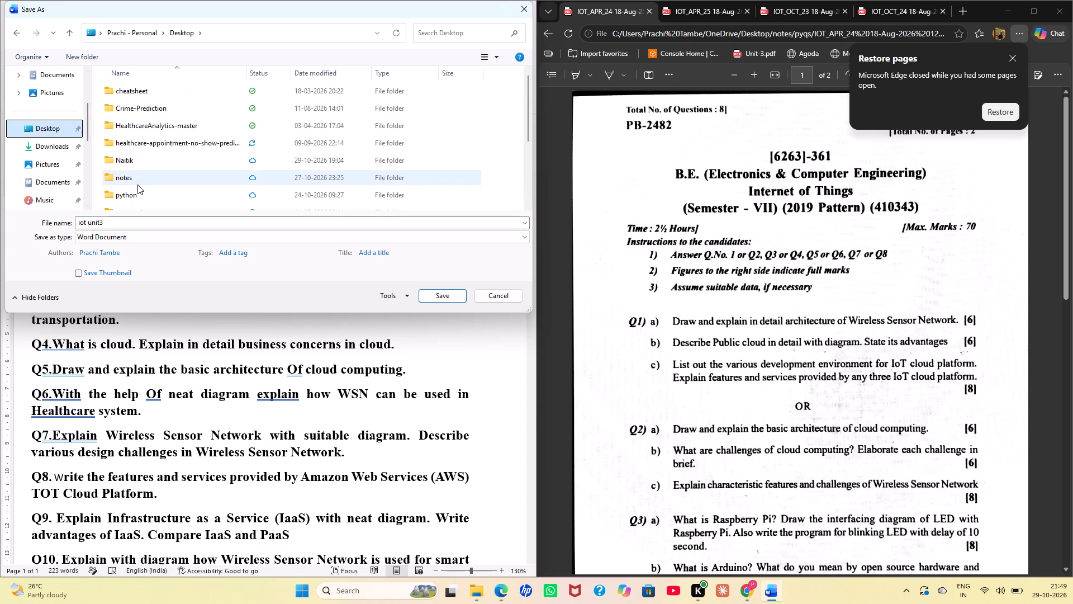
pyautogui.doubleClick(137, 182)
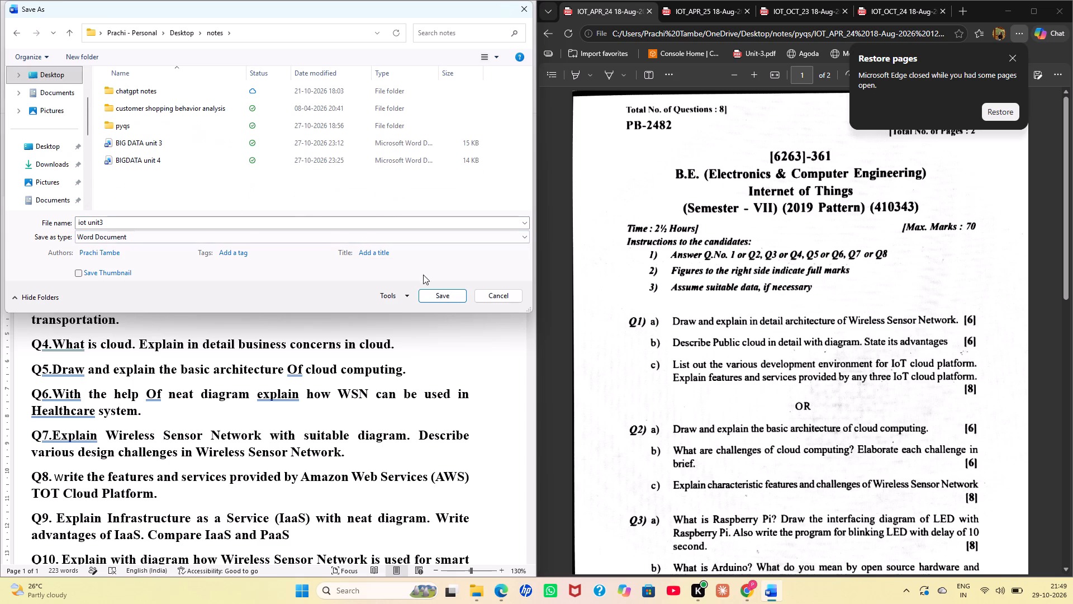
pyautogui.click(431, 291)
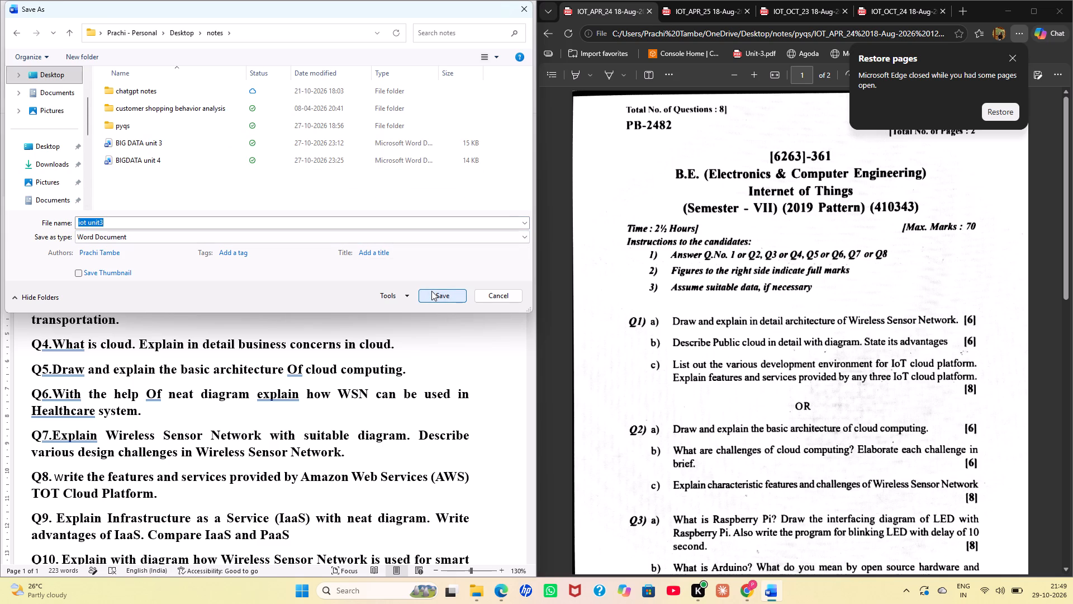
pyautogui.click(439, 295)
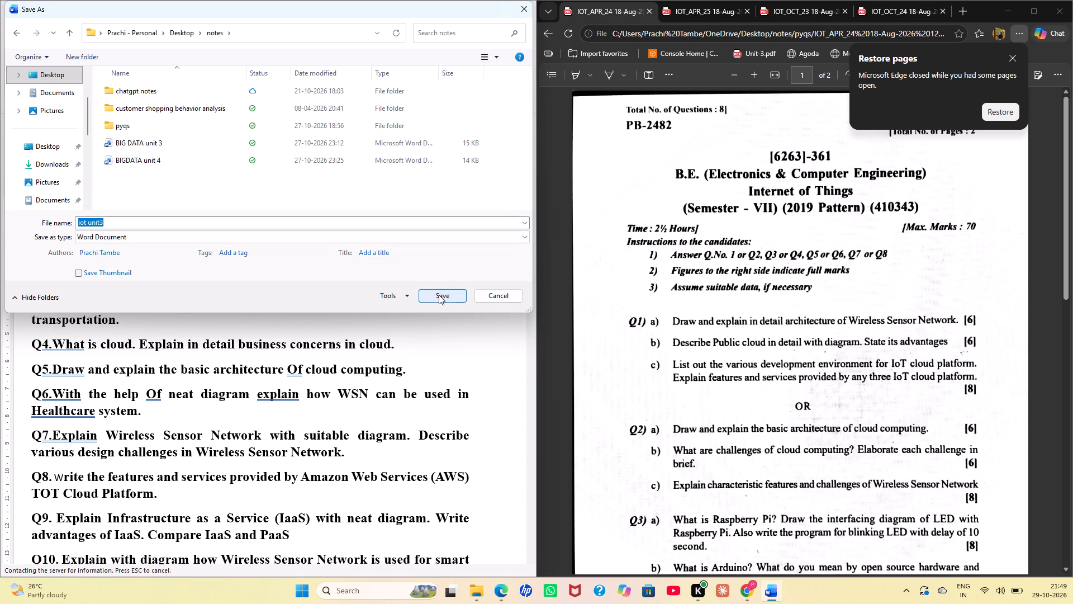